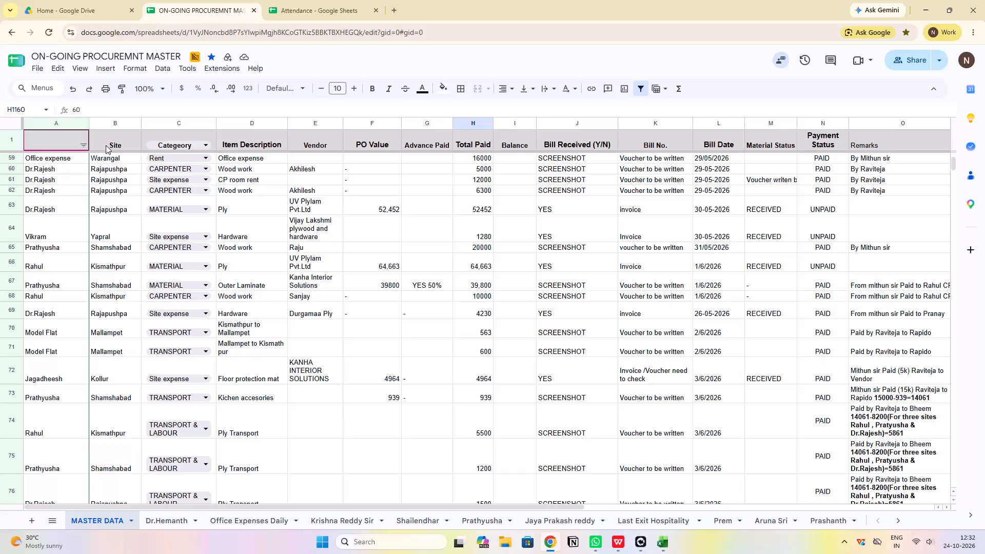
Open the Rajashekhar sheet in the procurement workbook.
{"action": "left_click", "coordinate": [637, 85]}
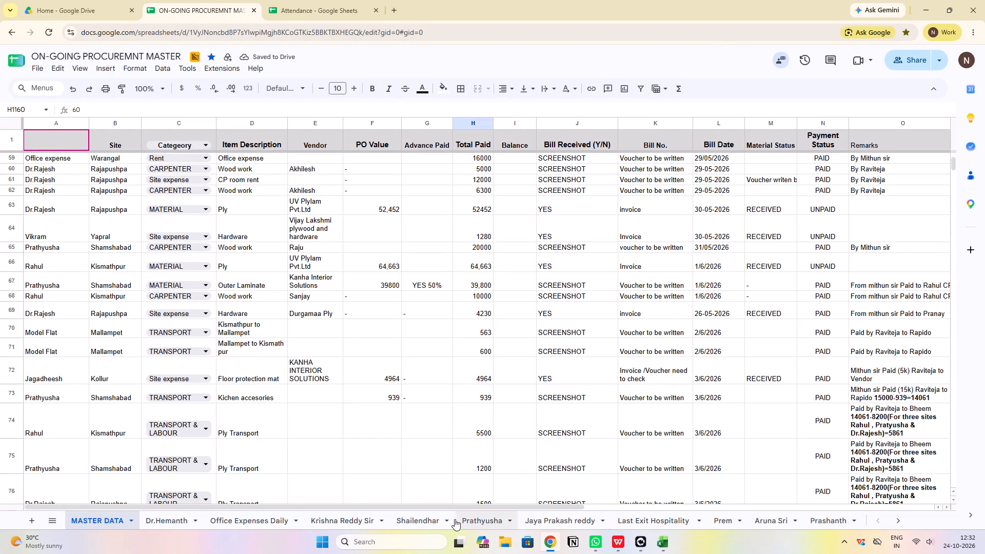
{"action": "left_click", "coordinate": [243, 517]}
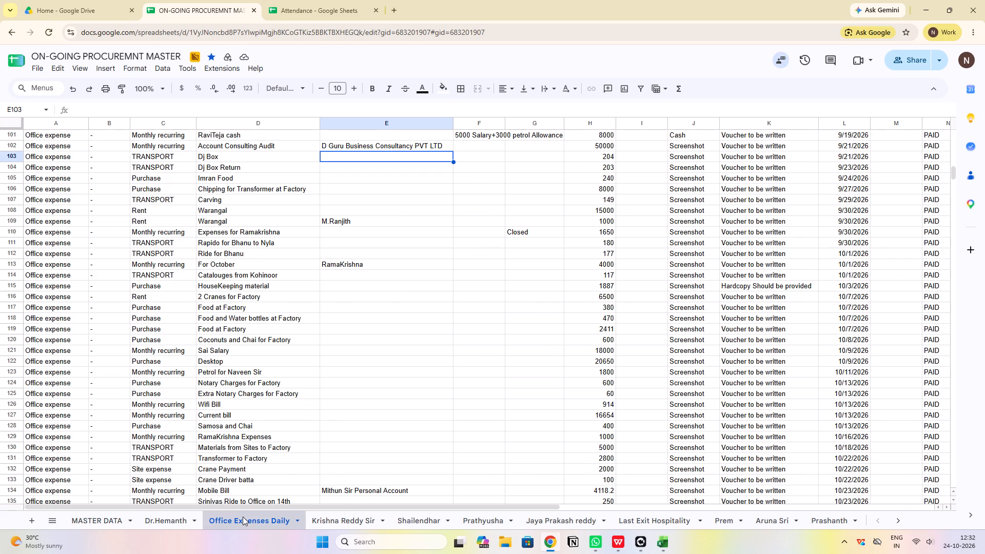
{"action": "left_click", "coordinate": [901, 519]}
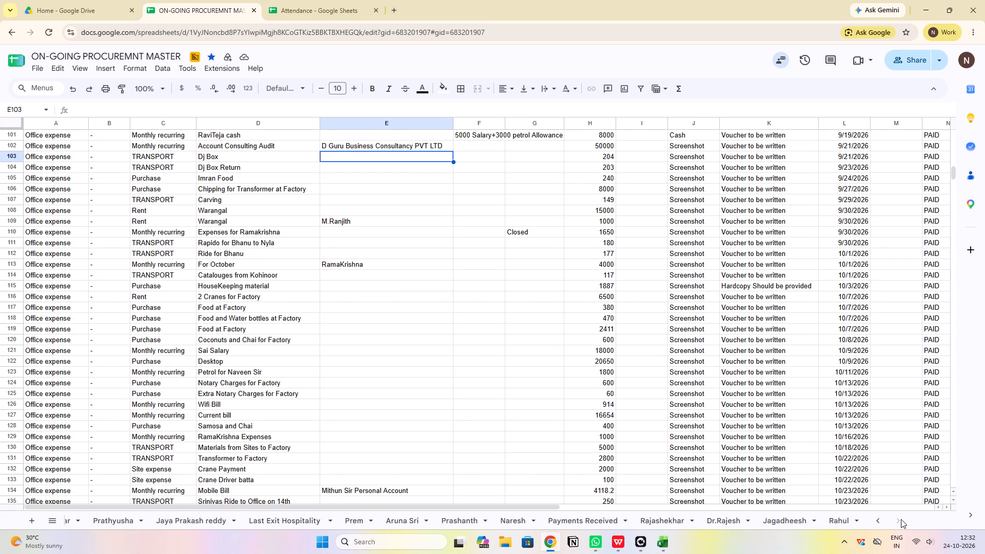
{"action": "left_click", "coordinate": [660, 519]}
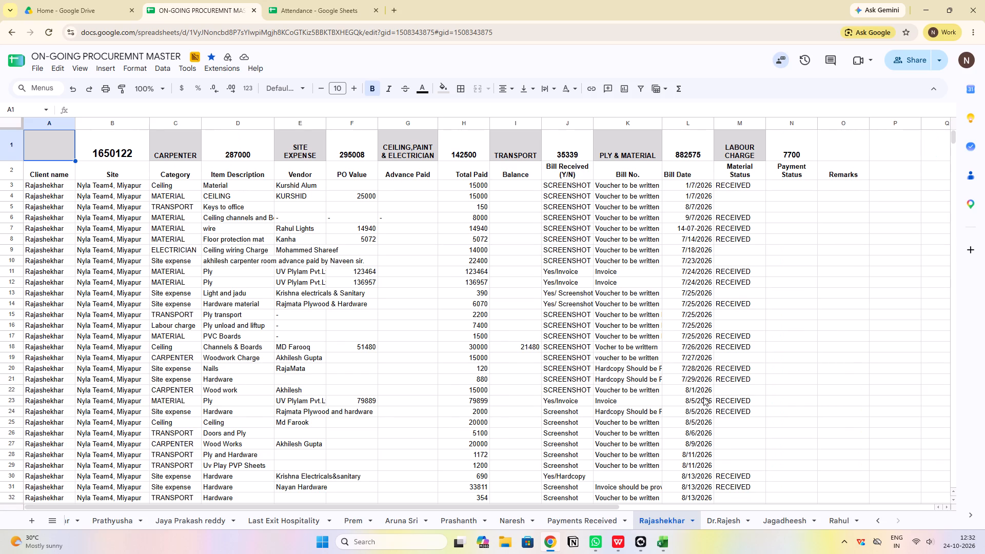
Look through the Bill Date column of the Rajashekhar sheet to find the late-August entries.
{"action": "left_click", "coordinate": [446, 291]}
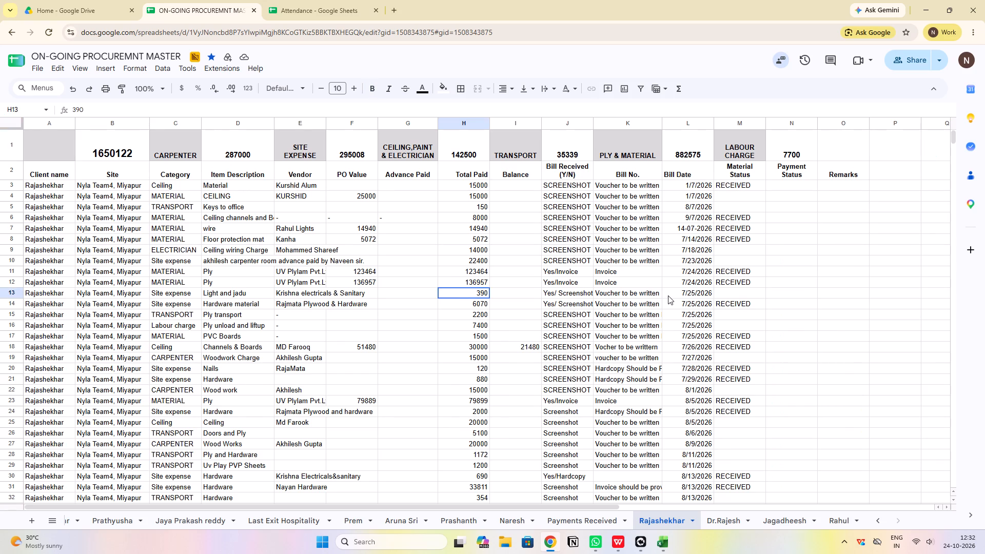
{"action": "left_click", "coordinate": [668, 295]}
{"action": "key", "text": "Down"}
{"action": "key", "text": "Down"}
{"action": "key", "text": "Down"}
{"action": "key", "text": "Down"}
{"action": "key", "text": "Down"}
{"action": "key", "text": "Down"}
{"action": "key", "text": "Down"}
{"action": "key", "text": "Down"}
{"action": "key", "text": "Down"}
{"action": "key", "text": "Down"}
{"action": "key", "text": "Down"}
{"action": "key", "text": "Down"}
{"action": "key", "text": "Down"}
{"action": "key", "text": "Down"}
{"action": "key", "text": "Down"}
{"action": "key", "text": "Down"}
{"action": "key", "text": "Down"}
{"action": "key", "text": "Down"}
{"action": "key", "text": "Down"}
{"action": "key", "text": "Down"}
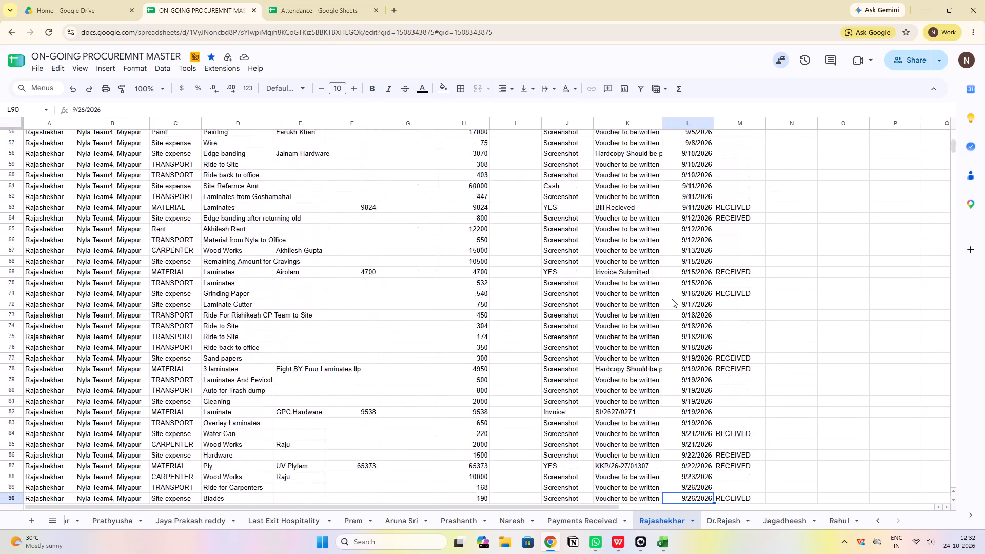
{"action": "key", "text": "Up"}
{"action": "key", "text": "Up"}
{"action": "key", "text": "Up"}
{"action": "key", "text": "Up"}
{"action": "key", "text": "Up"}
{"action": "key", "text": "Up"}
{"action": "key", "text": "Up"}
{"action": "key", "text": "Up"}
{"action": "key", "text": "Up"}
{"action": "key", "text": "Up"}
{"action": "key", "text": "Up"}
{"action": "key", "text": "Up"}
{"action": "key", "text": "Up"}
{"action": "key", "text": "Up"}
{"action": "key", "text": "Up"}
{"action": "key", "text": "Up"}
{"action": "key", "text": "Up"}
{"action": "key", "text": "Up"}
{"action": "key", "text": "Up"}
{"action": "key", "text": "Up"}
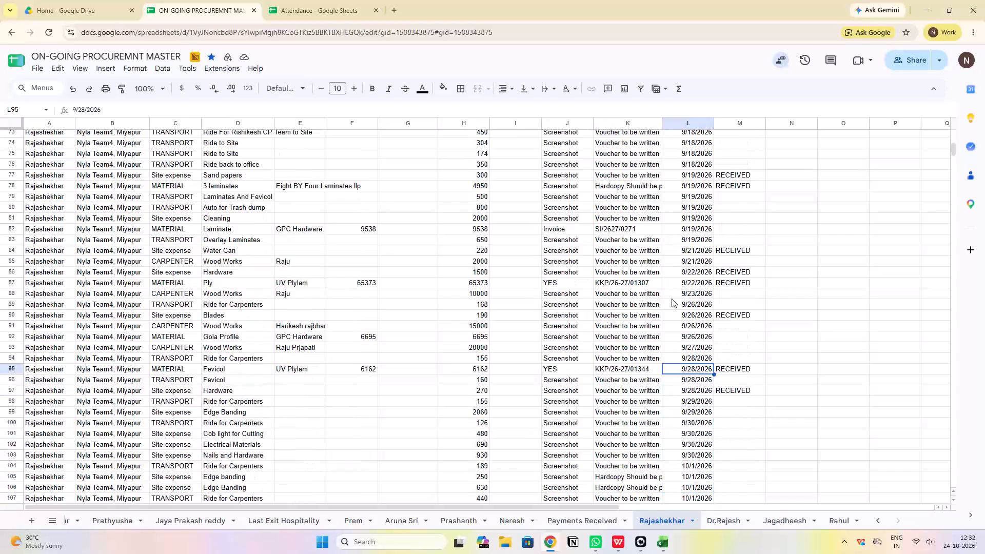
{"action": "key", "text": "Up"}
{"action": "key", "text": "Up"}
{"action": "key", "text": "Up"}
{"action": "key", "text": "Up"}
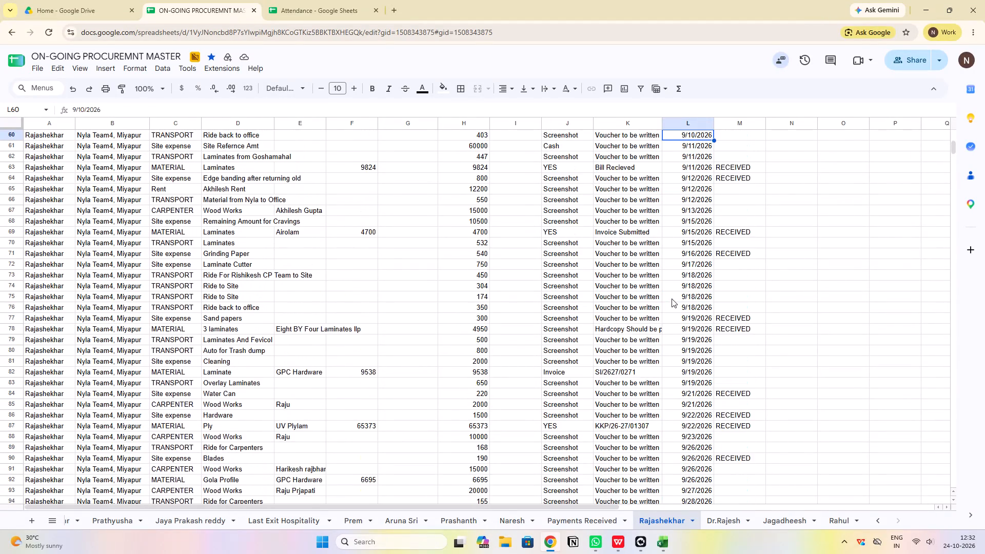
{"action": "key", "text": "Up"}
{"action": "key", "text": "Up"}
{"action": "key", "text": "Up"}
{"action": "key", "text": "Up"}
{"action": "key", "text": "Up"}
{"action": "key", "text": "Up"}
{"action": "key", "text": "Up"}
{"action": "key", "text": "Up"}
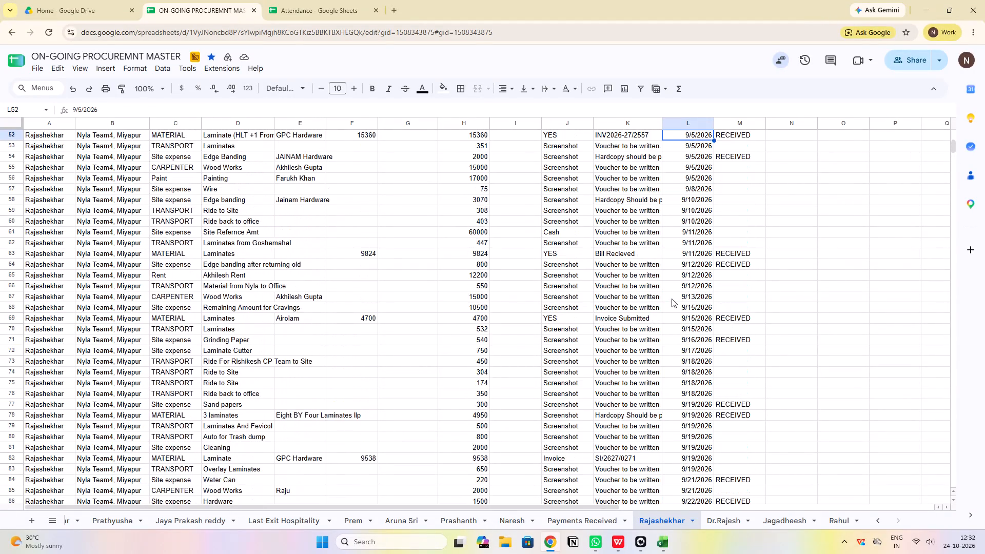
{"action": "key", "text": "Up"}
{"action": "key", "text": "Up"}
{"action": "key", "text": "Up"}
{"action": "key", "text": "Up"}
{"action": "key", "text": "Up"}
{"action": "key", "text": "Up"}
{"action": "key", "text": "Up"}
{"action": "key", "text": "Up"}
{"action": "key", "text": "Up"}
{"action": "key", "text": "Up"}
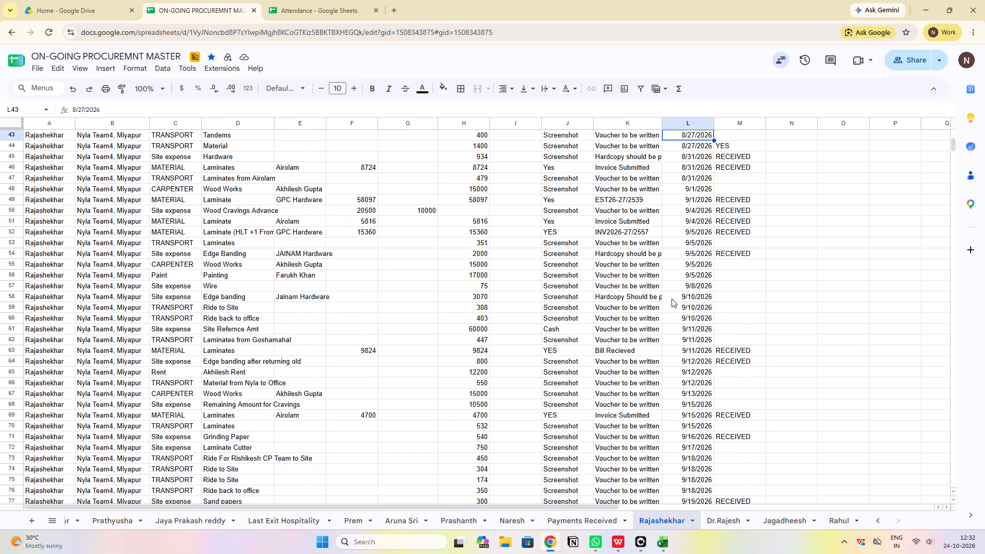
{"action": "key", "text": "Up"}
{"action": "key", "text": "Up"}
{"action": "key", "text": "Up"}
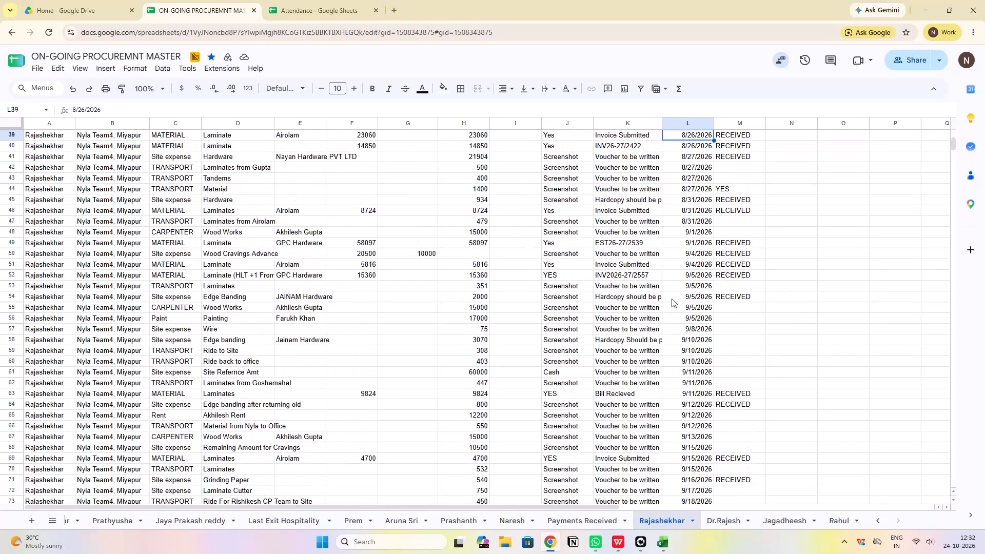
Examine the item descriptions and bill details of the 27 to 31 August entries in rows 41 to 45.
{"action": "key", "text": "Down"}
{"action": "key", "text": "Down"}
{"action": "key", "text": "Left"}
{"action": "key", "text": "Left"}
{"action": "key", "text": "Left"}
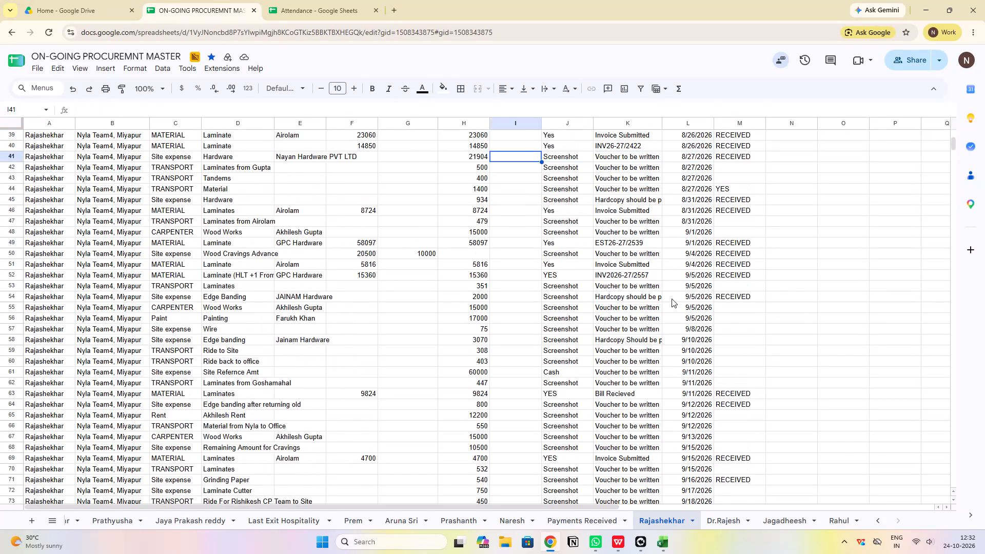
{"action": "key", "text": "Left"}
{"action": "key", "text": "Left"}
{"action": "key", "text": "Left"}
{"action": "key", "text": "Left"}
{"action": "key", "text": "Left"}
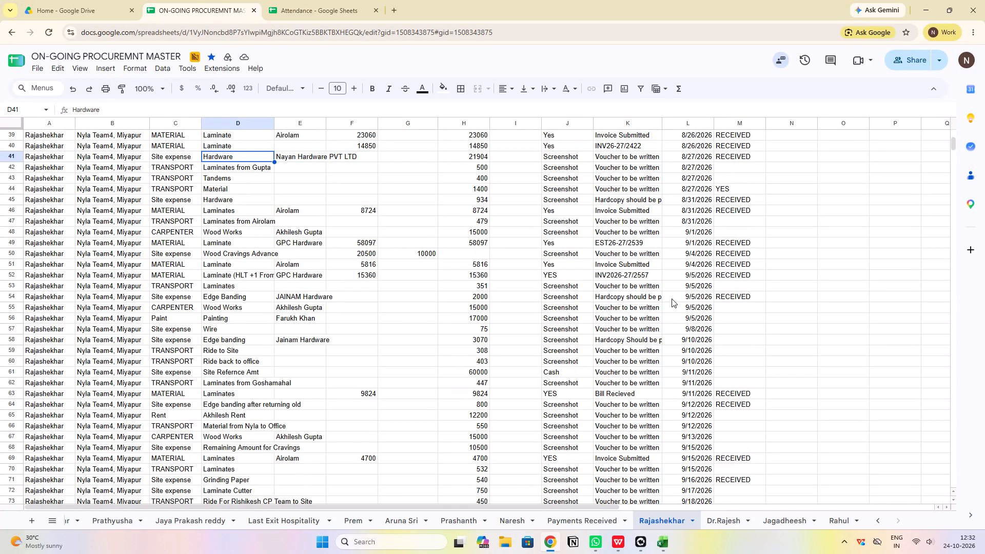
{"action": "key", "text": "Down"}
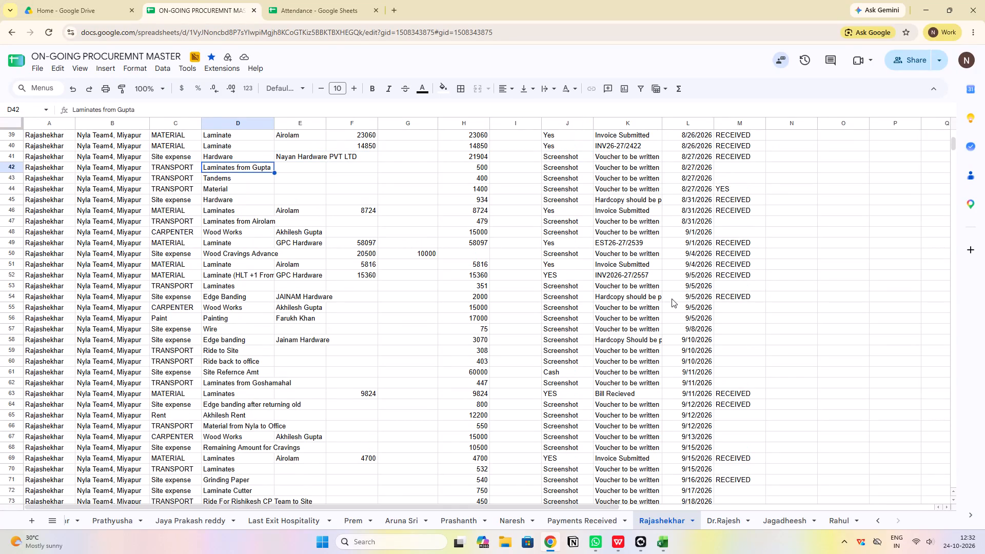
{"action": "key", "text": "Down"}
{"action": "key", "text": "Down"}
{"action": "key", "text": "Down"}
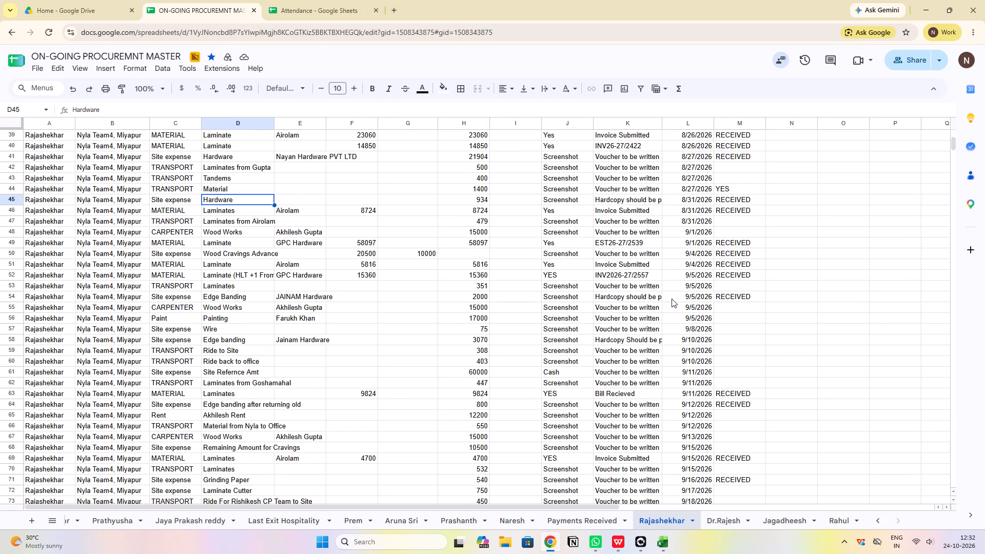
{"action": "key", "text": "Right"}
{"action": "key", "text": "Right"}
{"action": "key", "text": "Right"}
{"action": "key", "text": "Right"}
{"action": "key", "text": "Right"}
{"action": "key", "text": "Right"}
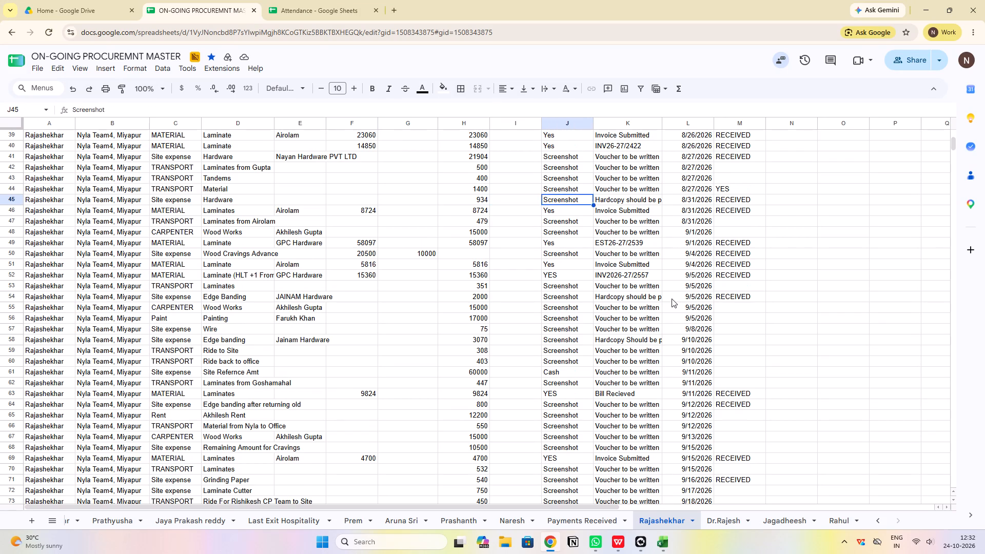
{"action": "key", "text": "Right"}
{"action": "key", "text": "Right"}
Look through the September bill dates and locate the 4 September entries in rows 50 and 51.
{"action": "key", "text": "Down"}
{"action": "key", "text": "Down"}
{"action": "key", "text": "Down"}
{"action": "key", "text": "Down"}
{"action": "key", "text": "Down"}
{"action": "key", "text": "Down"}
{"action": "key", "text": "Down"}
{"action": "key", "text": "Down"}
{"action": "key", "text": "Down"}
{"action": "key", "text": "Down"}
{"action": "key", "text": "Down"}
{"action": "key", "text": "Down"}
{"action": "key", "text": "Down"}
{"action": "key", "text": "Down"}
{"action": "key", "text": "Down"}
{"action": "key", "text": "Down"}
{"action": "key", "text": "Down"}
{"action": "key", "text": "Down"}
{"action": "key", "text": "Down"}
{"action": "key", "text": "Down"}
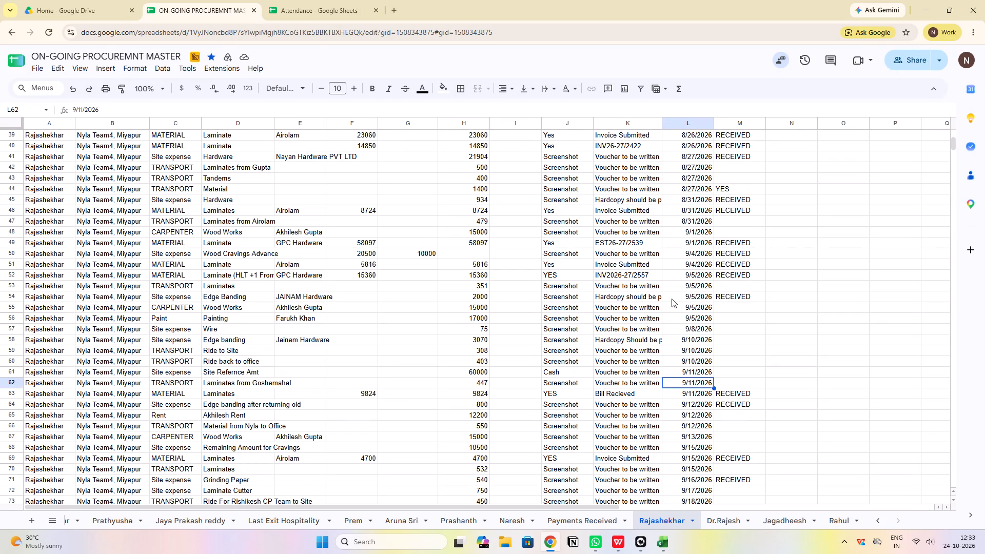
{"action": "key", "text": "Down"}
{"action": "key", "text": "Down"}
{"action": "key", "text": "Down"}
{"action": "key", "text": "Down"}
{"action": "key", "text": "Down"}
{"action": "key", "text": "Down"}
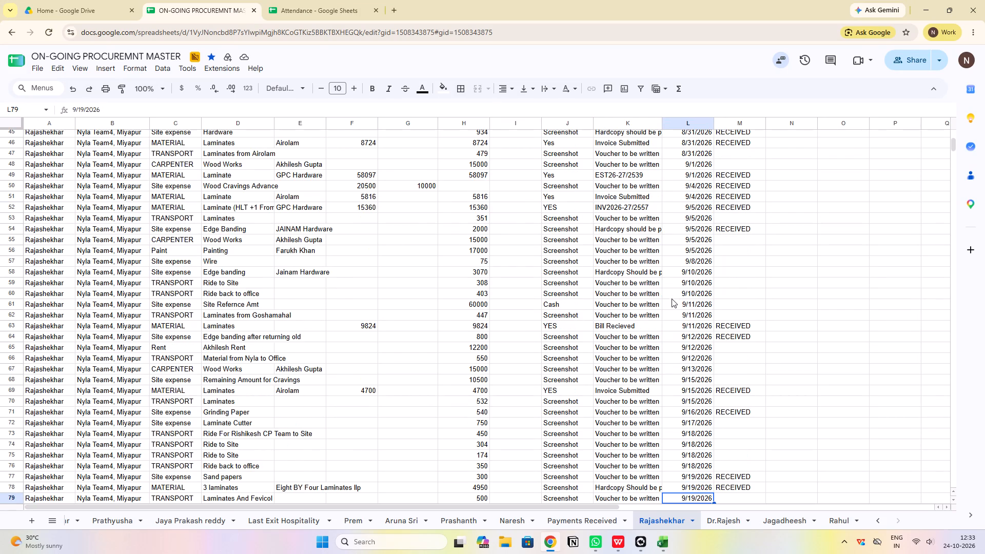
{"action": "key", "text": "Up"}
{"action": "key", "text": "Up"}
{"action": "key", "text": "Up"}
{"action": "key", "text": "Up"}
{"action": "key", "text": "Up"}
{"action": "key", "text": "Up"}
{"action": "key", "text": "Up"}
{"action": "key", "text": "Up"}
{"action": "key", "text": "Up"}
{"action": "key", "text": "Up"}
{"action": "key", "text": "Up"}
{"action": "key", "text": "Up"}
{"action": "key", "text": "Up"}
{"action": "key", "text": "Up"}
{"action": "key", "text": "Up"}
{"action": "key", "text": "Up"}
{"action": "key", "text": "Up"}
{"action": "key", "text": "Up"}
{"action": "key", "text": "Up"}
{"action": "key", "text": "Up"}
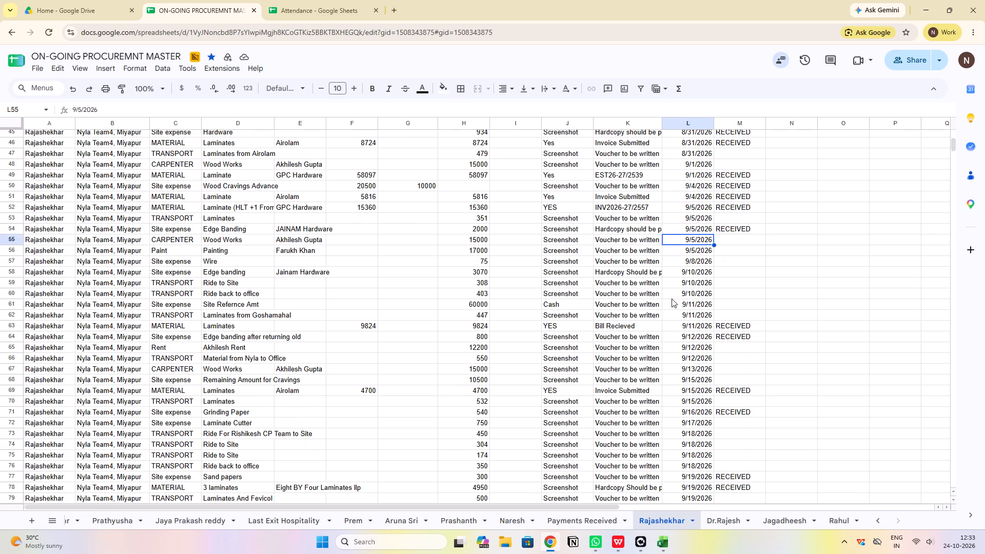
{"action": "key", "text": "Up"}
{"action": "key", "text": "Up"}
{"action": "key", "text": "Up"}
{"action": "key", "text": "Up"}
{"action": "key", "text": "Up"}
{"action": "key", "text": "Up"}
{"action": "key", "text": "Up"}
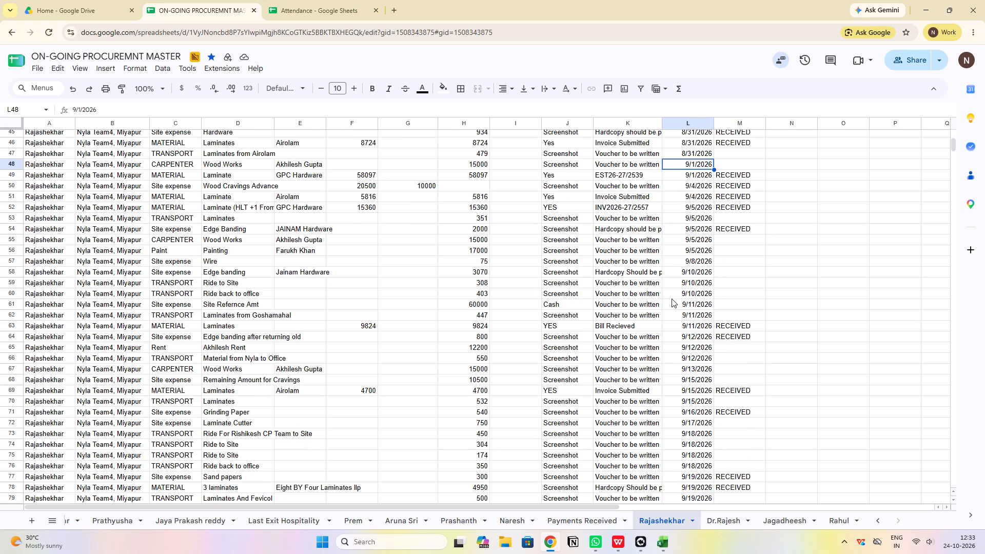
{"action": "key", "text": "Down"}
{"action": "key", "text": "Down"}
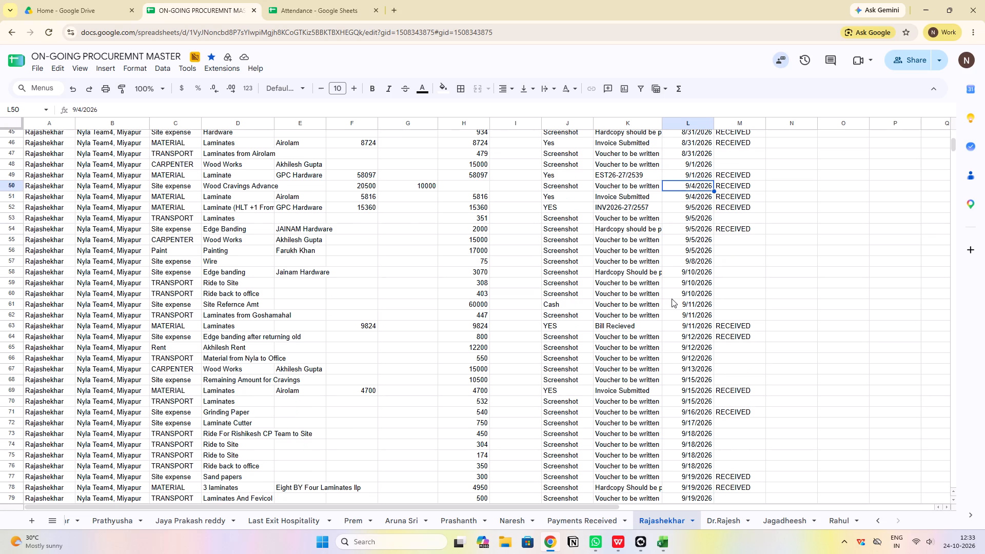
{"action": "key", "text": "Down"}
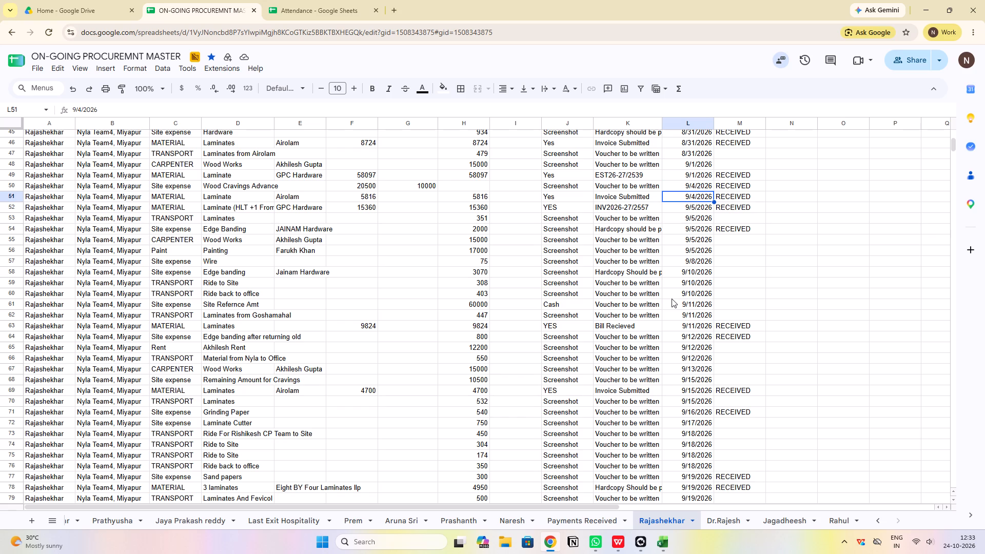
Examine the bill status, details and dates of the 4 and 5 September laminate entries in rows 51 and 52.
{"action": "key", "text": "Left"}
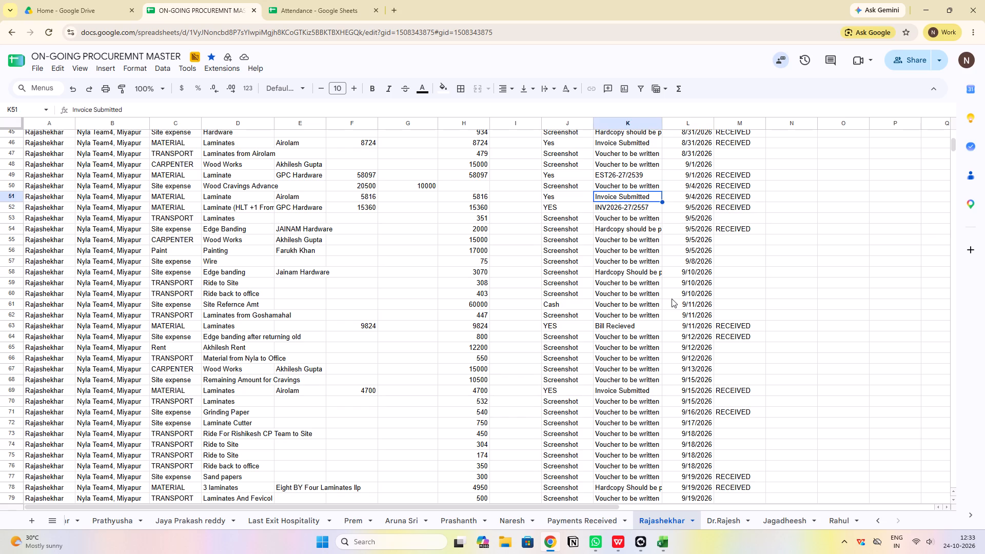
{"action": "key", "text": "Left"}
{"action": "key", "text": "Left"}
{"action": "key", "text": "Left"}
{"action": "key", "text": "Down"}
{"action": "key", "text": "Right"}
{"action": "key", "text": "Right"}
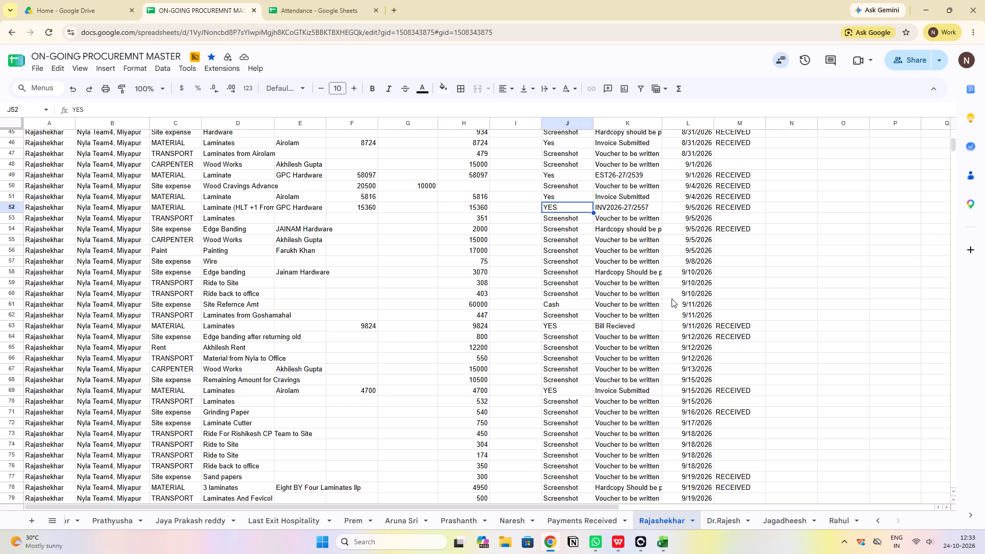
{"action": "key", "text": "Right"}
{"action": "key", "text": "Right"}
Review the 1 September carpenter entry in row 48 across its bill date, bill details, amount, item and site columns.
{"action": "key", "text": "Up"}
{"action": "key", "text": "Up"}
{"action": "key", "text": "Up"}
{"action": "key", "text": "Up"}
{"action": "key", "text": "Left"}
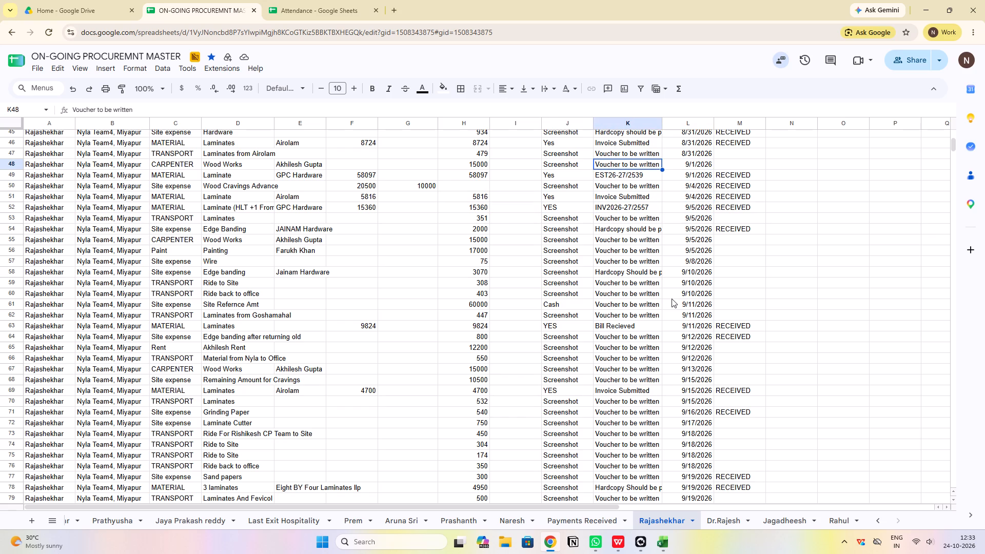
{"action": "key", "text": "Left"}
{"action": "key", "text": "Left"}
{"action": "key", "text": "Left"}
{"action": "key", "text": "Left"}
{"action": "key", "text": "Left"}
{"action": "key", "text": "Left"}
{"action": "key", "text": "Left"}
{"action": "key", "text": "Left"}
{"action": "key", "text": "Left"}
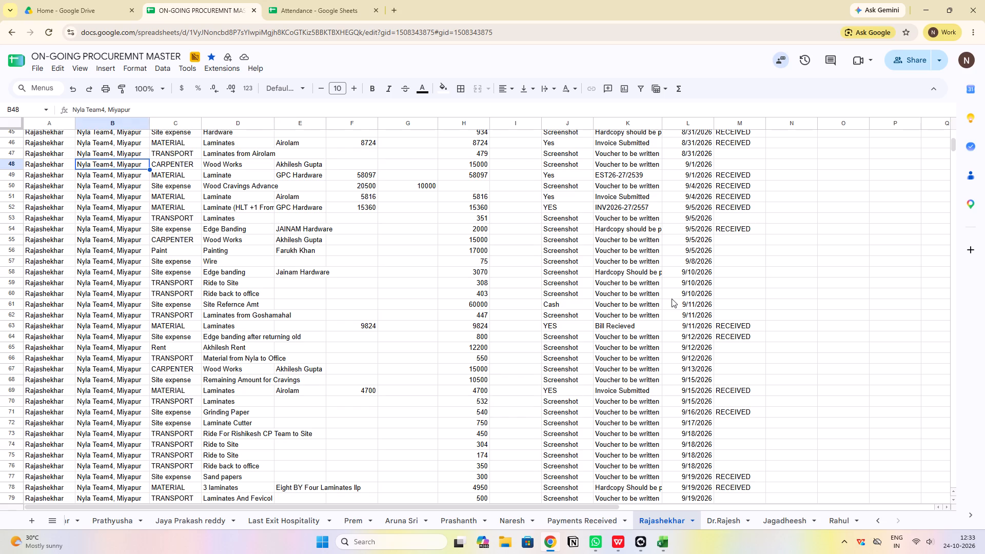
{"action": "key", "text": "Left"}
{"action": "key", "text": "Left"}
{"action": "key", "text": "Left"}
{"action": "key", "text": "Left"}
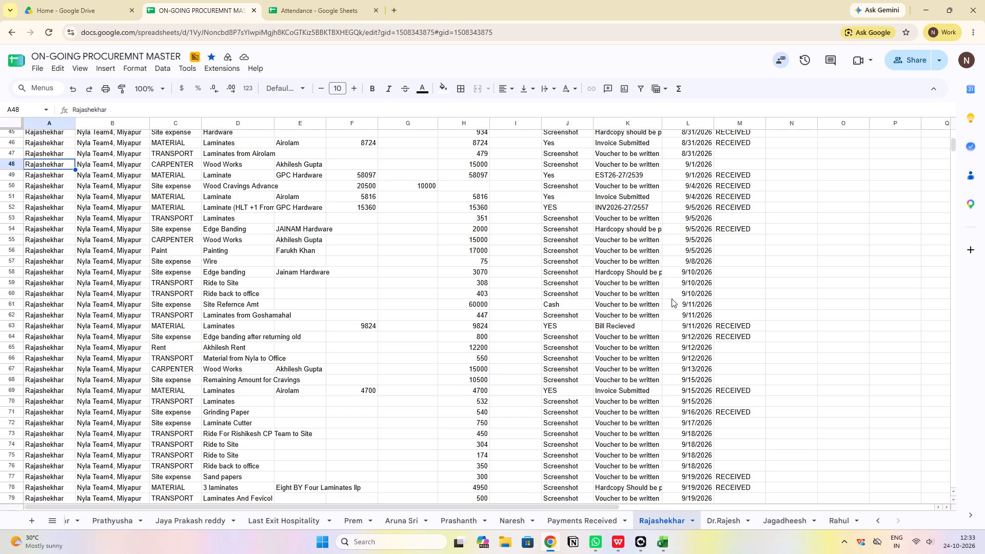
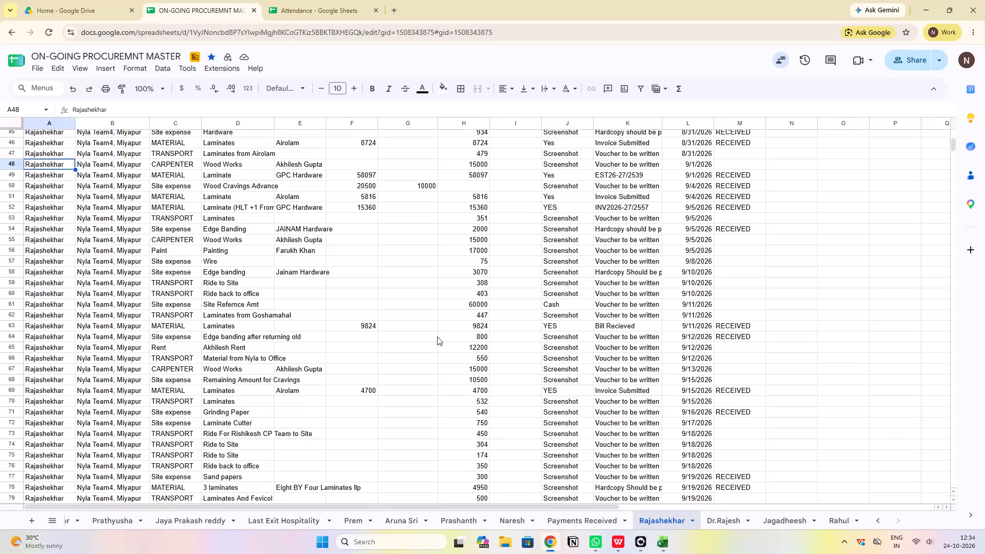
Look through the bill dates of the 15 to 21 September entries in rows 70 to 85.
{"action": "scroll", "coordinate": [506, 337], "scroll_direction": "down", "scroll_amount": 2}
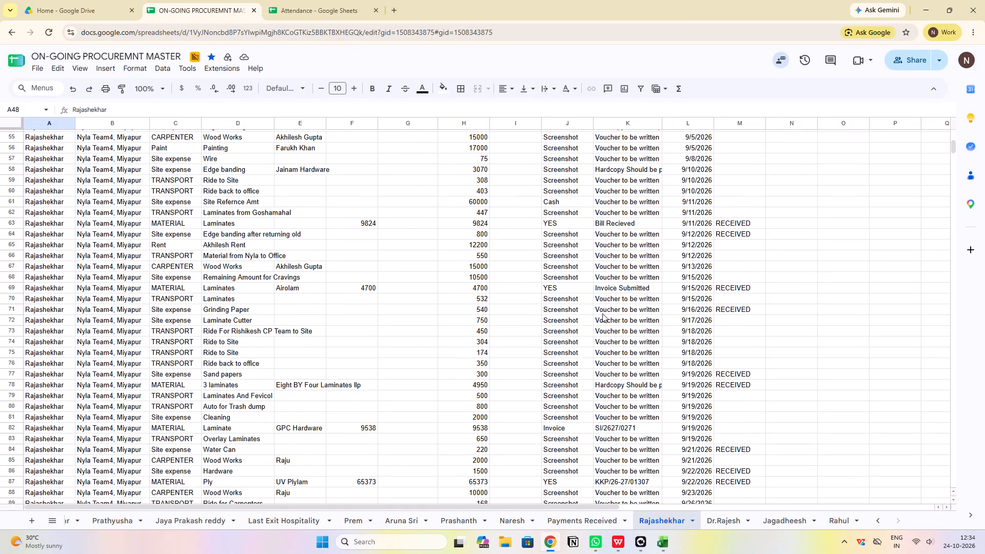
{"action": "left_click", "coordinate": [709, 301]}
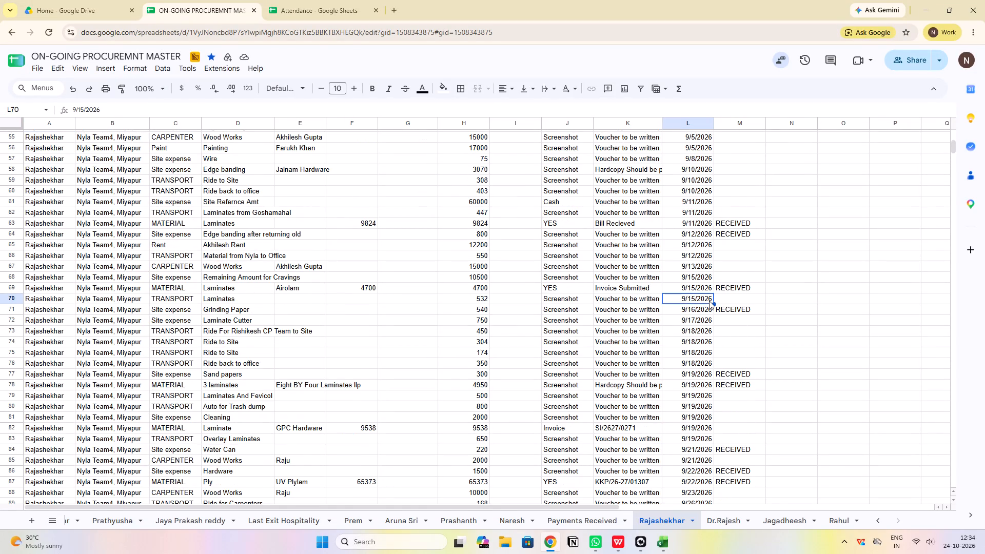
{"action": "key", "text": "Down"}
{"action": "key", "text": "Down"}
{"action": "key", "text": "Down"}
{"action": "key", "text": "Down"}
{"action": "key", "text": "Down"}
{"action": "key", "text": "Down"}
{"action": "key", "text": "Down"}
{"action": "key", "text": "Down"}
{"action": "key", "text": "Down"}
{"action": "key", "text": "Down"}
{"action": "key", "text": "Down"}
{"action": "key", "text": "Down"}
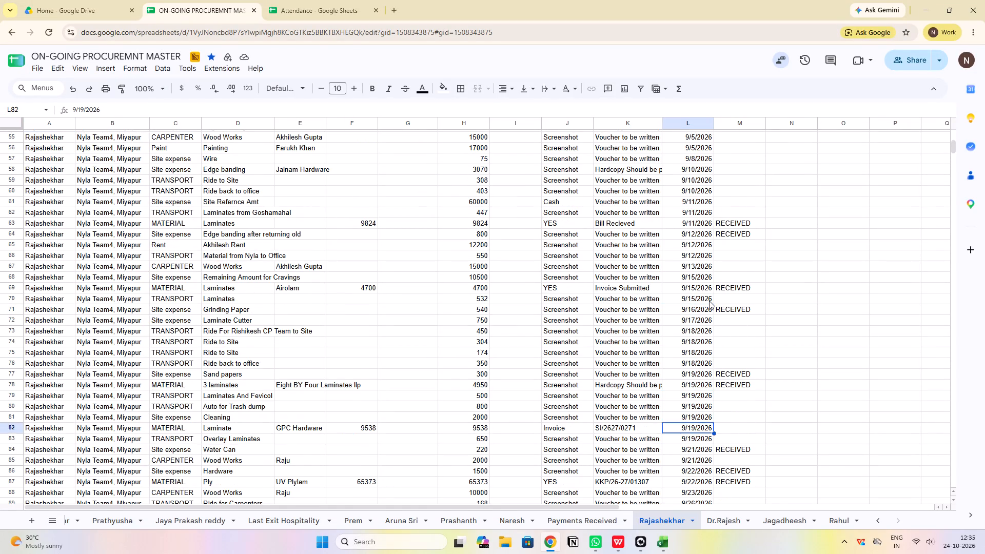
{"action": "key", "text": "Down"}
{"action": "key", "text": "Down"}
{"action": "key", "text": "Down"}
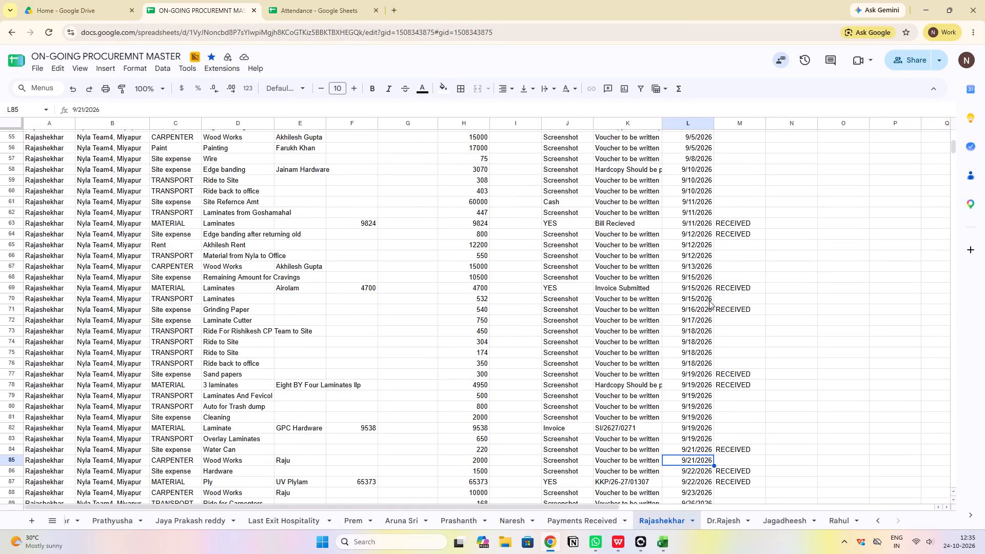
Look through the bill dates from 22 September to 1 October in rows 86 to 107.
{"action": "key", "text": "Down"}
{"action": "key", "text": "Down"}
{"action": "key", "text": "Down"}
{"action": "key", "text": "Down"}
{"action": "key", "text": "Down"}
{"action": "key", "text": "Down"}
{"action": "key", "text": "Down"}
{"action": "key", "text": "Down"}
{"action": "key", "text": "Down"}
{"action": "key", "text": "Down"}
{"action": "key", "text": "Down"}
{"action": "key", "text": "Down"}
{"action": "key", "text": "Down"}
{"action": "key", "text": "Down"}
{"action": "key", "text": "Down"}
{"action": "key", "text": "Down"}
{"action": "key", "text": "Down"}
{"action": "key", "text": "Down"}
{"action": "key", "text": "Down"}
{"action": "key", "text": "Down"}
{"action": "key", "text": "Down"}
{"action": "key", "text": "Down"}
{"action": "key", "text": "Down"}
{"action": "key", "text": "Down"}
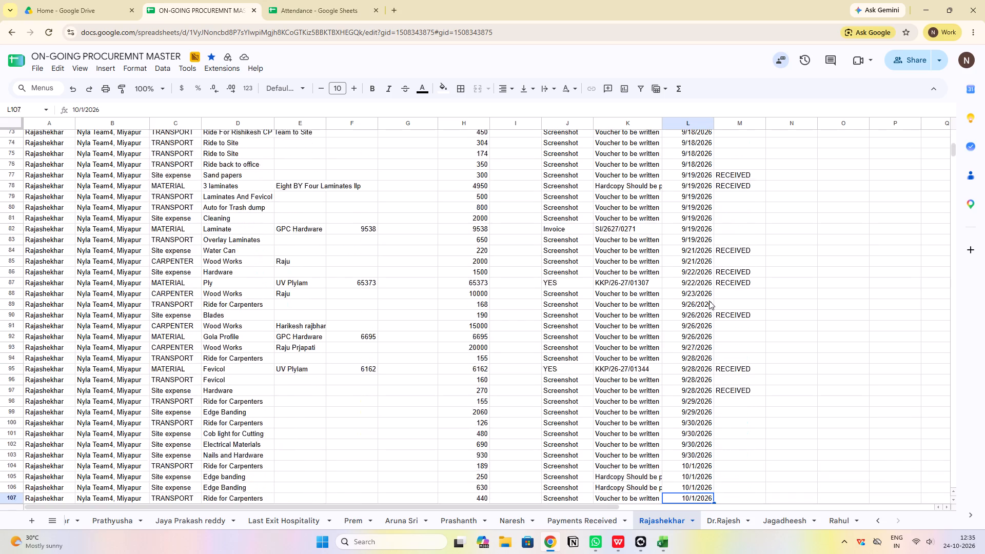
Locate the 3 October UV PLYLAM ply entry in row 115 and examine its bill details, bill status and amount columns.
{"action": "key", "text": "Up"}
{"action": "key", "text": "Up"}
{"action": "key", "text": "Up"}
{"action": "key", "text": "Up"}
{"action": "key", "text": "Up"}
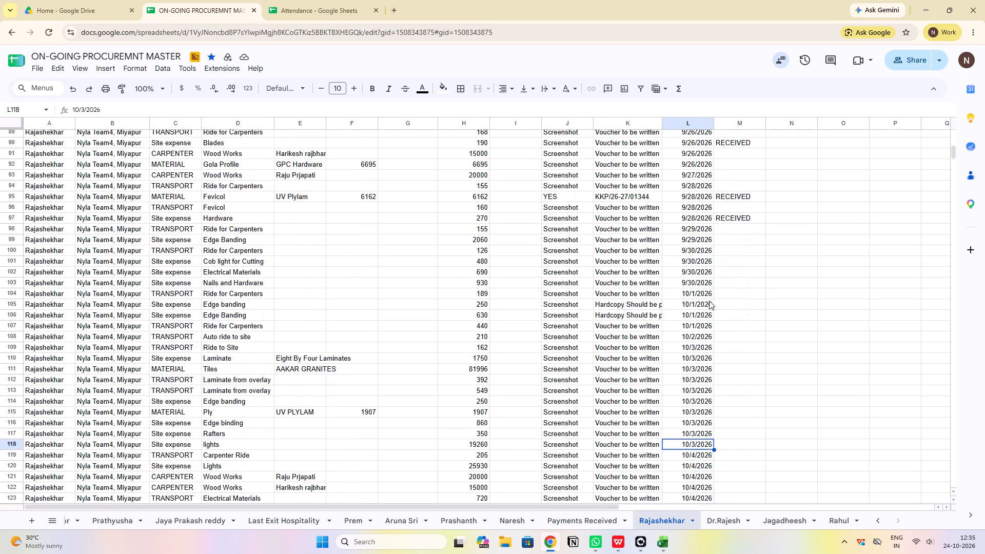
{"action": "key", "text": "Up"}
{"action": "key", "text": "Up"}
{"action": "key", "text": "Up"}
{"action": "key", "text": "Left"}
{"action": "key", "text": "Left"}
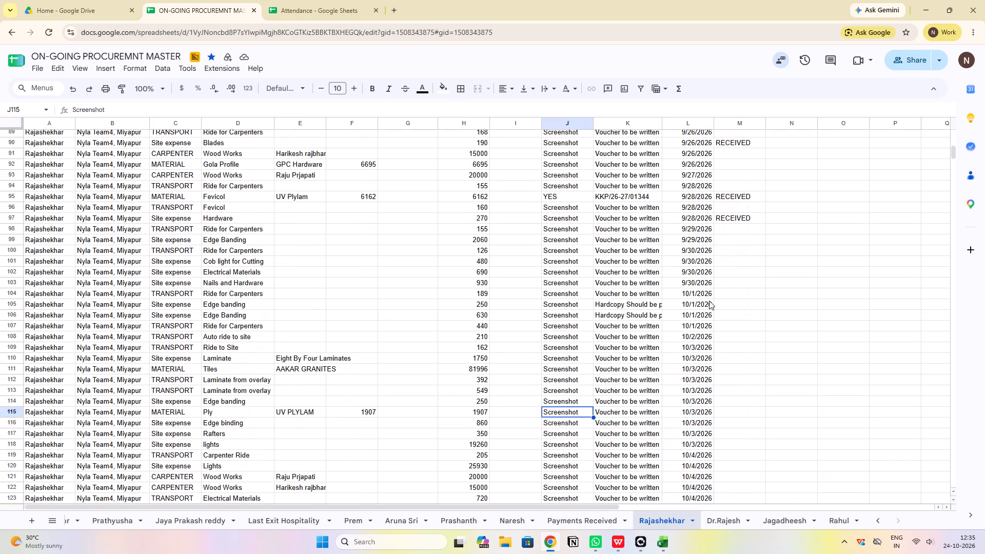
{"action": "key", "text": "Left"}
{"action": "key", "text": "Left"}
{"action": "key", "text": "Left"}
{"action": "key", "text": "Left"}
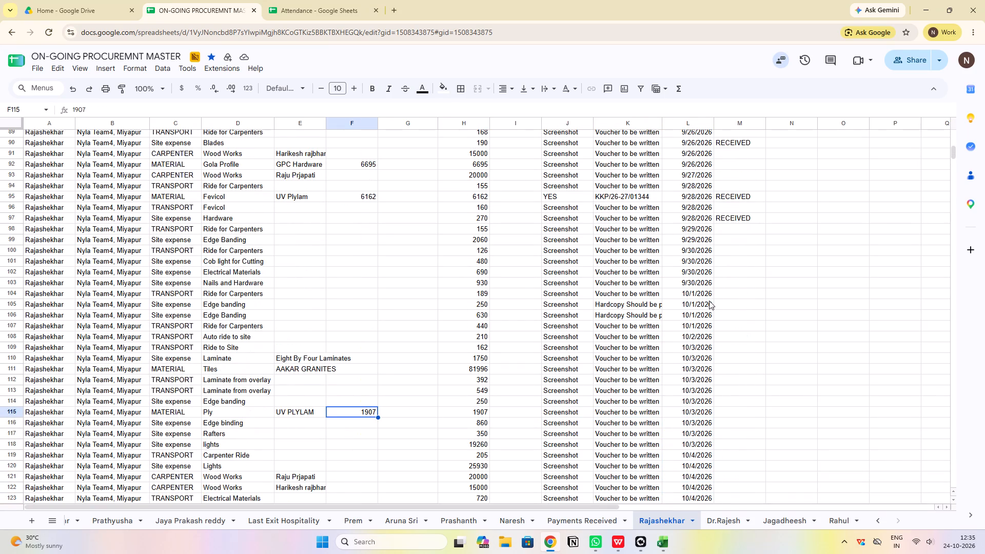
{"action": "key", "text": "Right"}
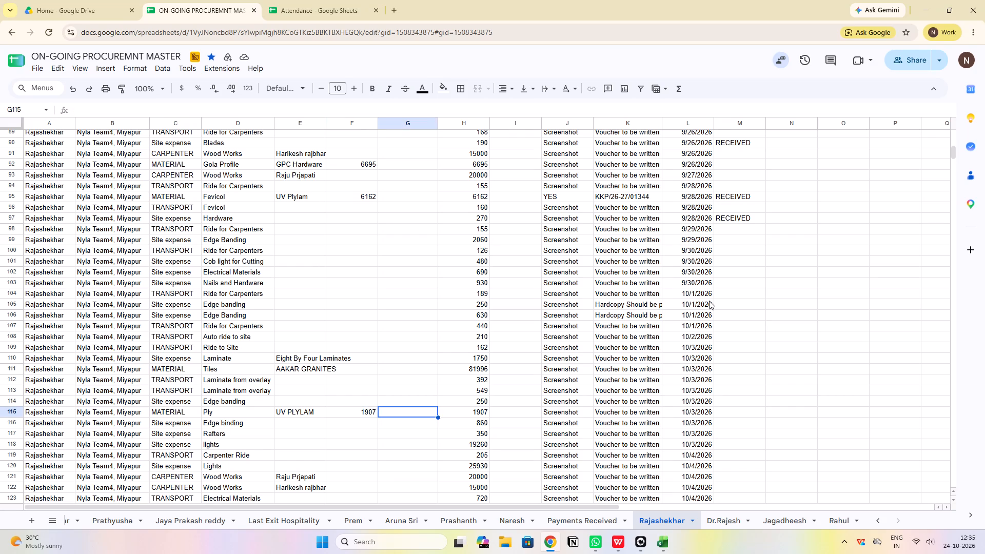
{"action": "key", "text": "Right"}
{"action": "key", "text": "Right"}
{"action": "key", "text": "Left"}
{"action": "key", "text": "Left"}
{"action": "key", "text": "Left"}
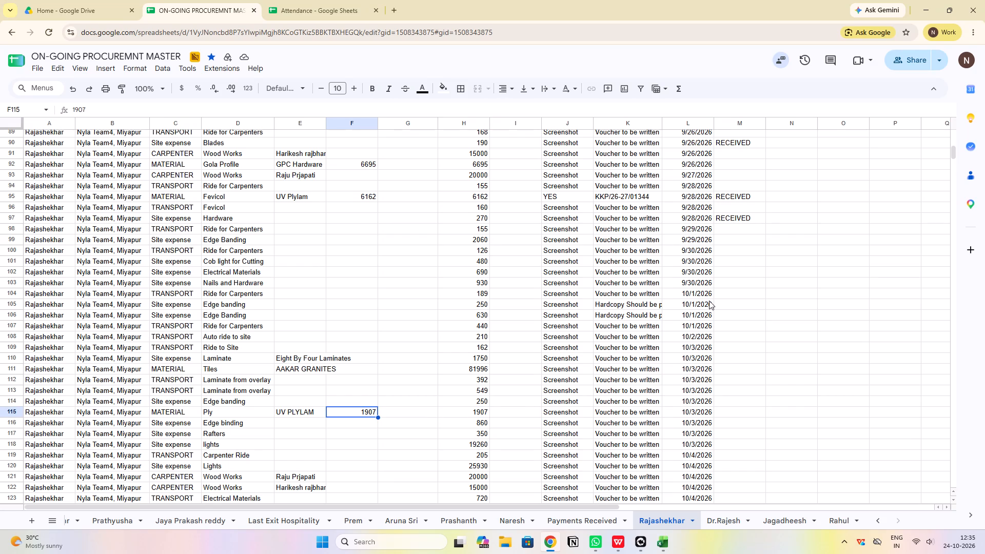
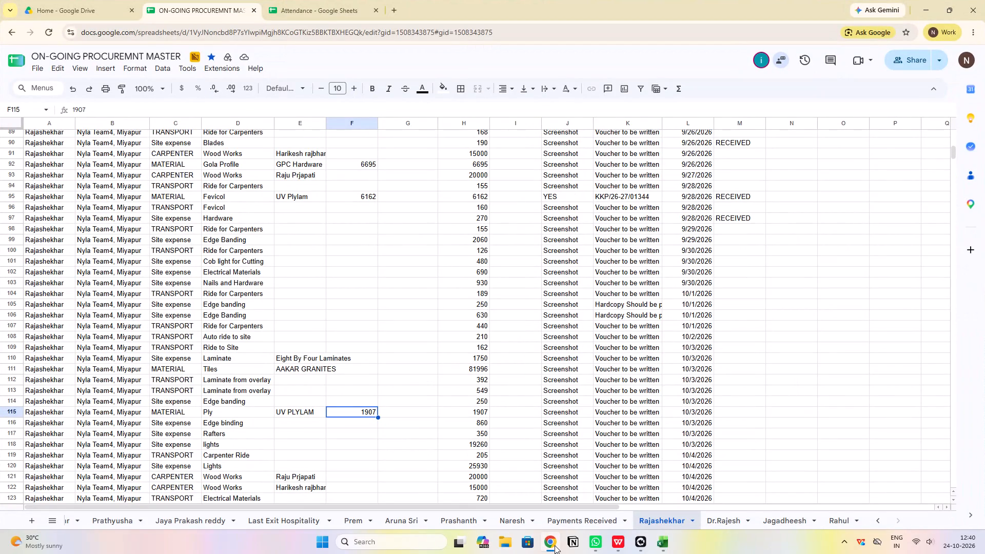
Jump to the other active collaborator's current location in the procurement spreadsheet.
{"action": "left_click", "coordinate": [760, 58]}
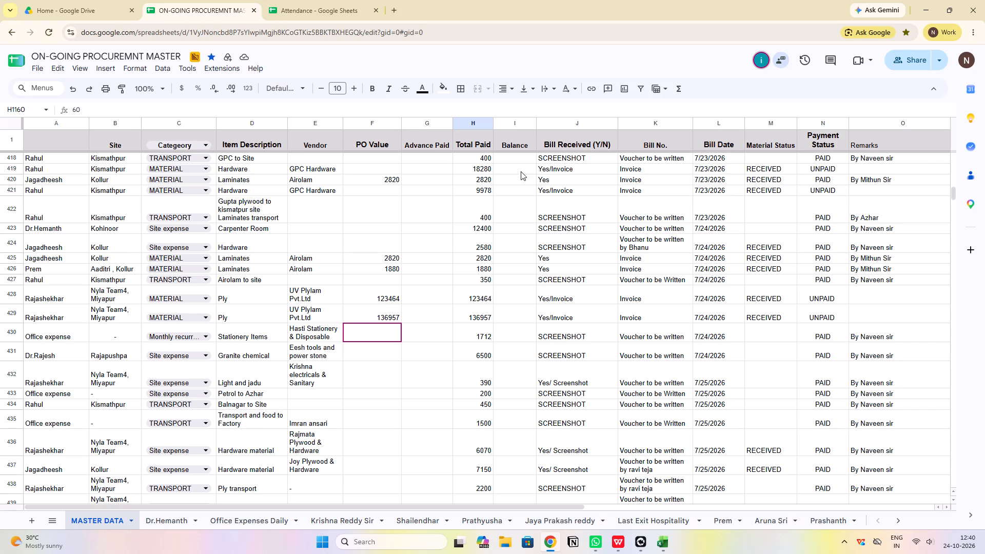
{"action": "left_click", "coordinate": [762, 58]}
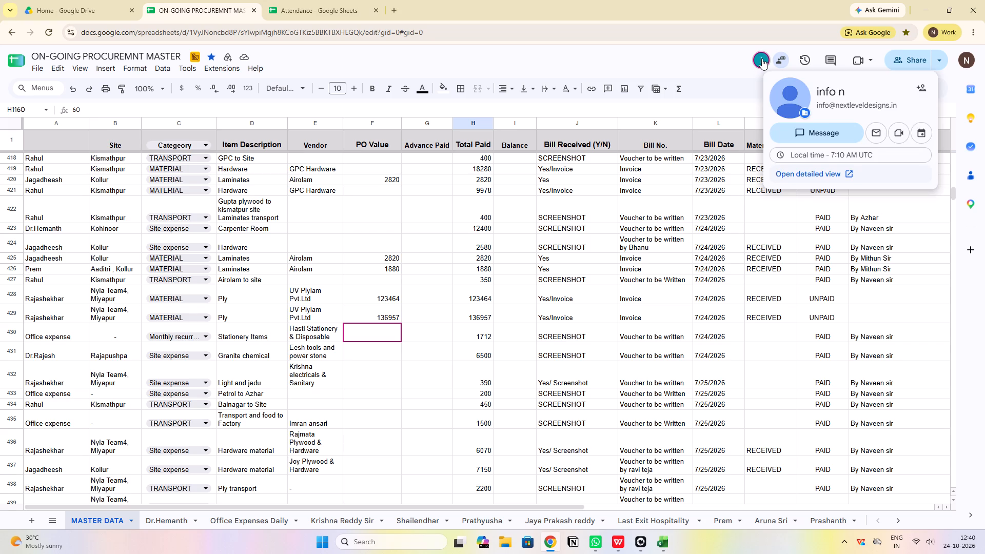
Check the spreadsheet's chat for collaborator activity and close it.
{"action": "left_click", "coordinate": [782, 55]}
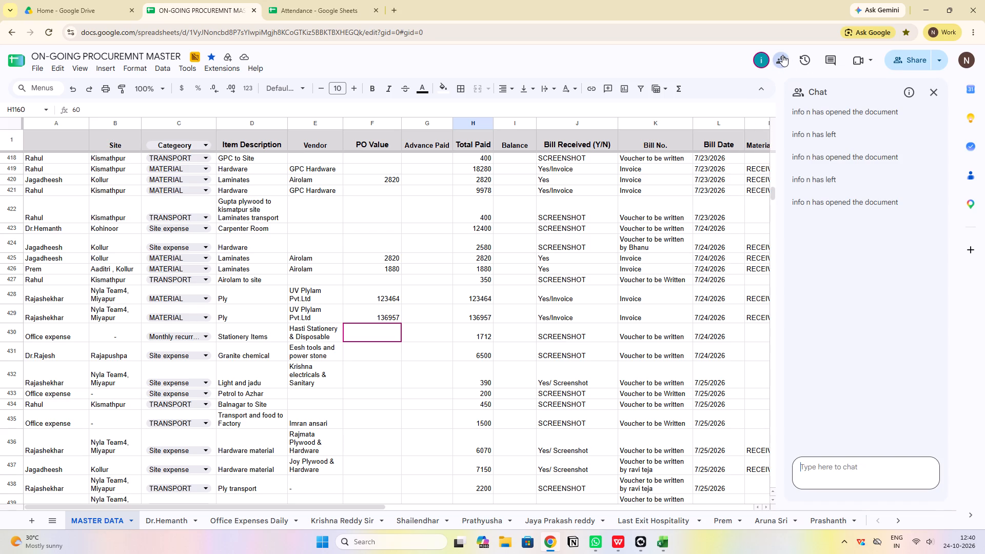
{"action": "left_click", "coordinate": [932, 90]}
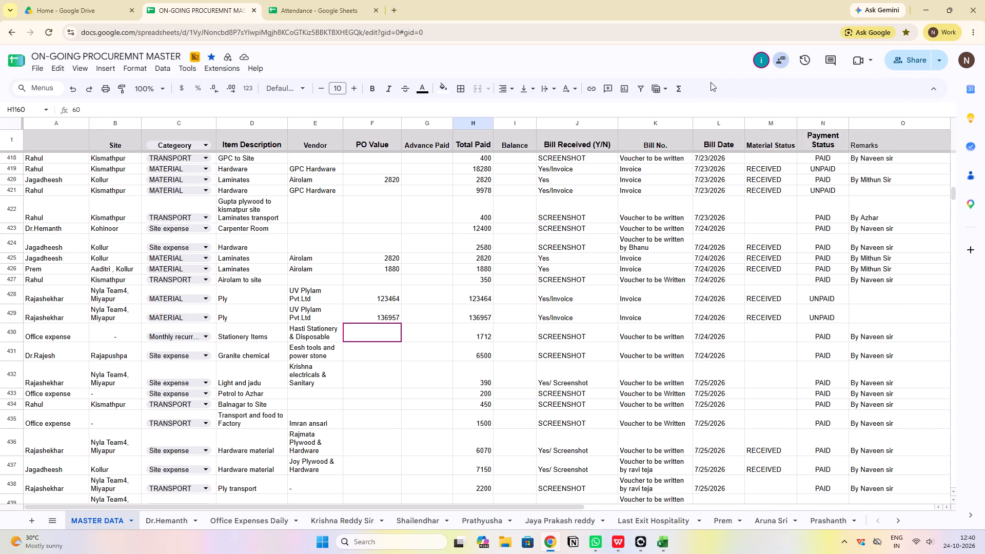
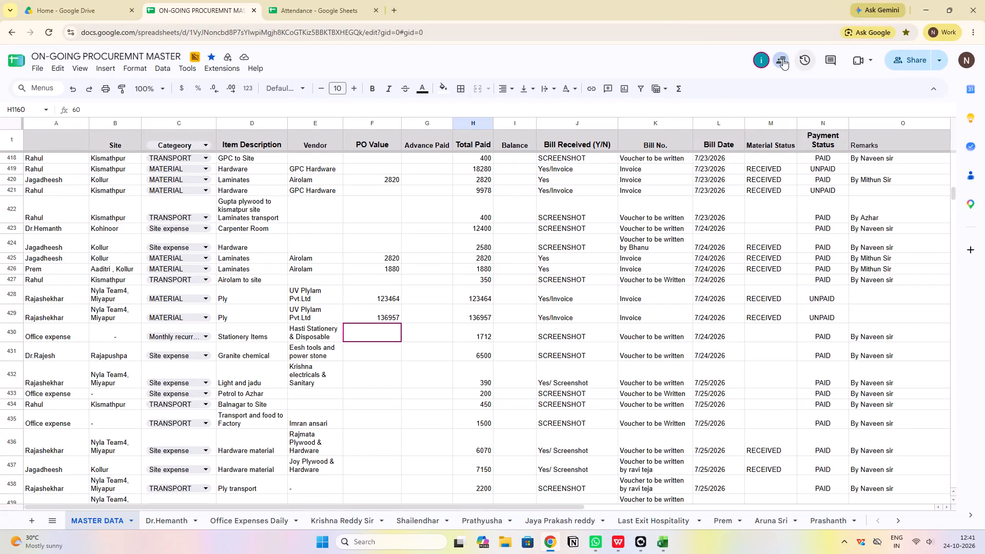
Reopen the spreadsheet's chat to check when the collaborator opened or left the document.
{"action": "left_click", "coordinate": [780, 60]}
{"action": "left_click", "coordinate": [780, 60]}
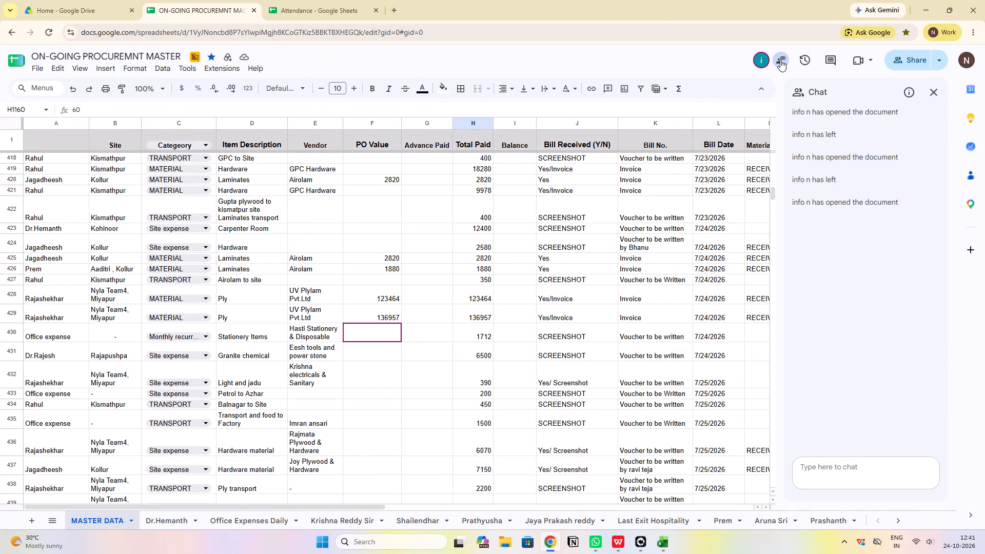
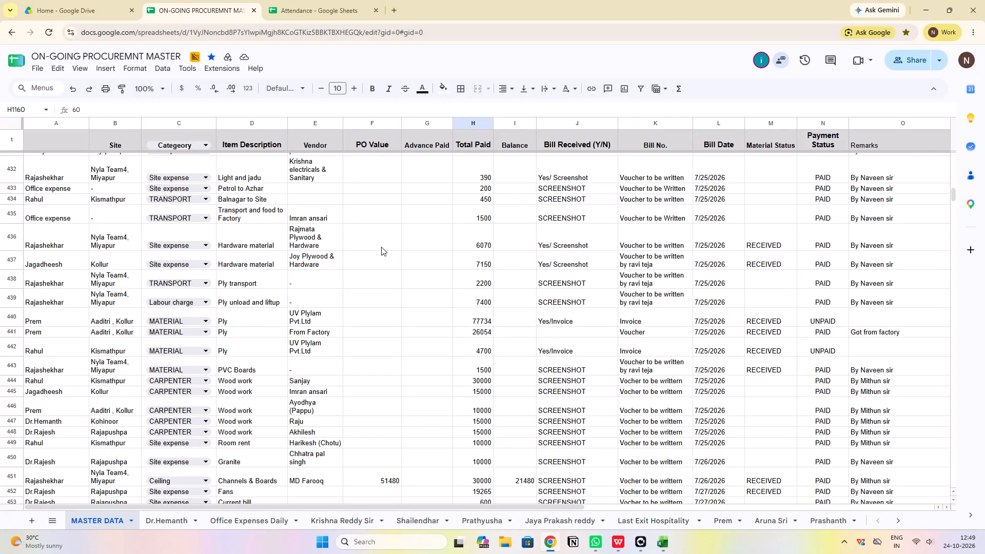
Look through the MASTER DATA entries by bill date to locate the 10/3/2026 purchases.
{"action": "left_click", "coordinate": [51, 522]}
{"action": "left_click", "coordinate": [91, 381]}
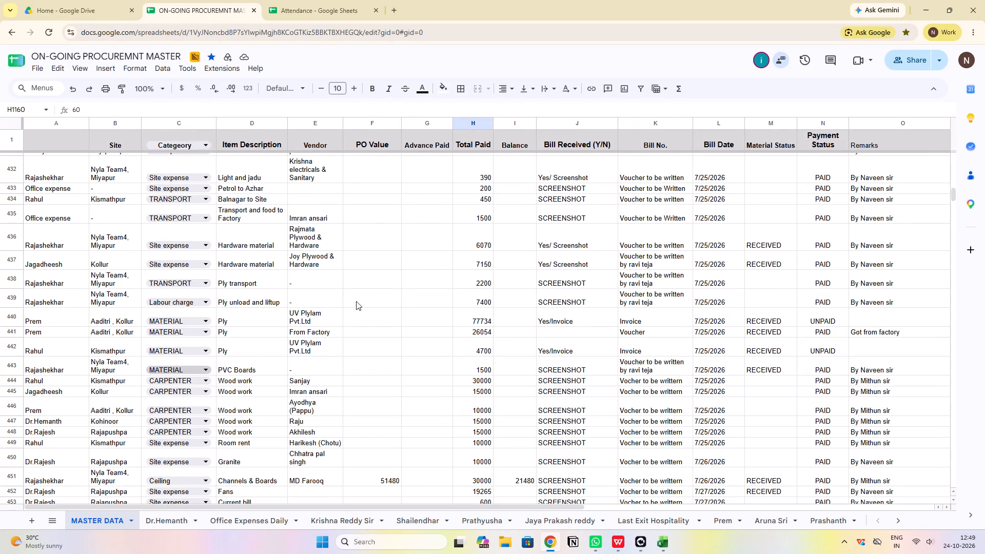
{"action": "scroll", "coordinate": [362, 322], "scroll_direction": "down", "scroll_amount": 16}
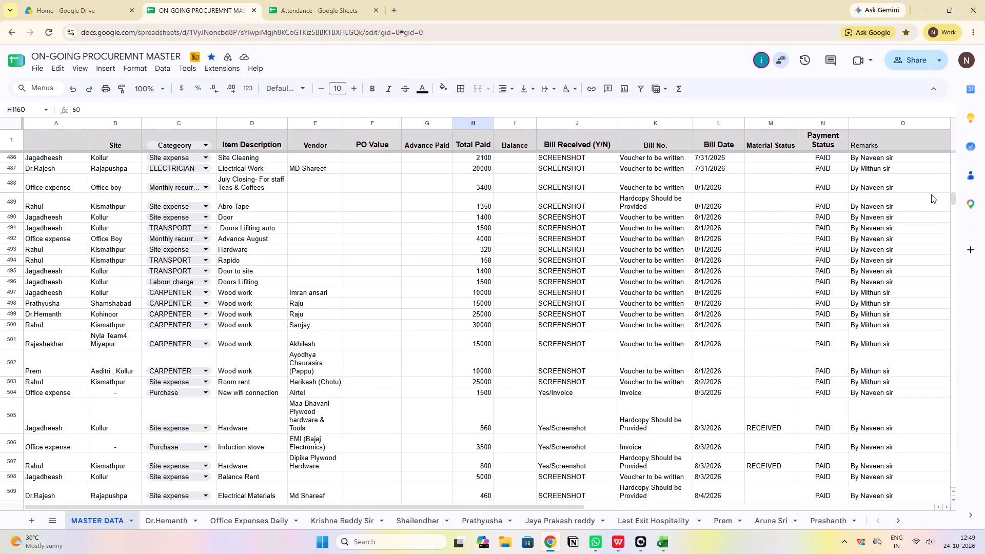
{"action": "left_click_drag", "start_coordinate": [953, 200], "coordinate": [955, 287]}
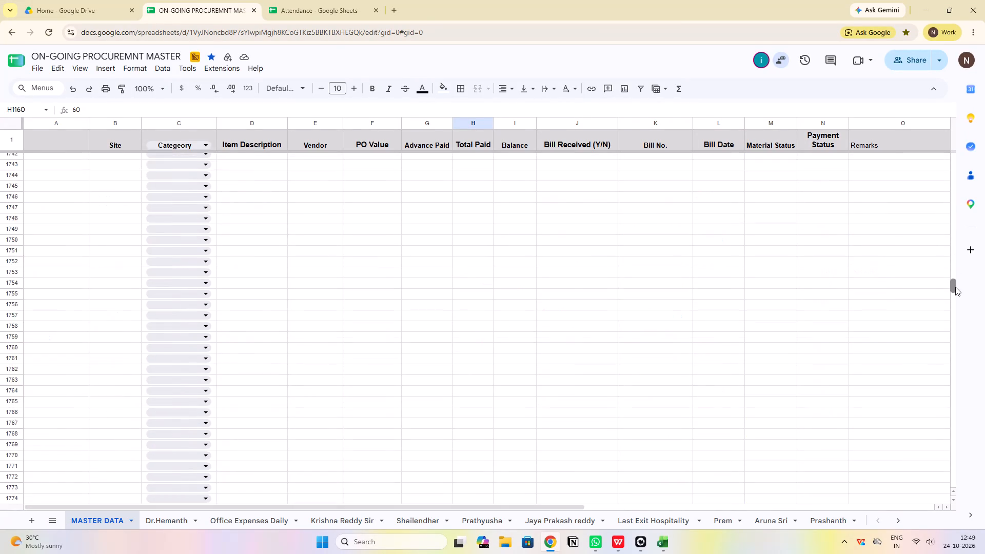
{"action": "left_click_drag", "start_coordinate": [955, 287], "coordinate": [954, 240]}
{"action": "scroll", "coordinate": [521, 371], "scroll_direction": "up", "scroll_amount": 3}
{"action": "scroll", "coordinate": [521, 371], "scroll_direction": "down", "scroll_amount": 20}
{"action": "scroll", "coordinate": [521, 371], "scroll_direction": "down", "scroll_amount": 12}
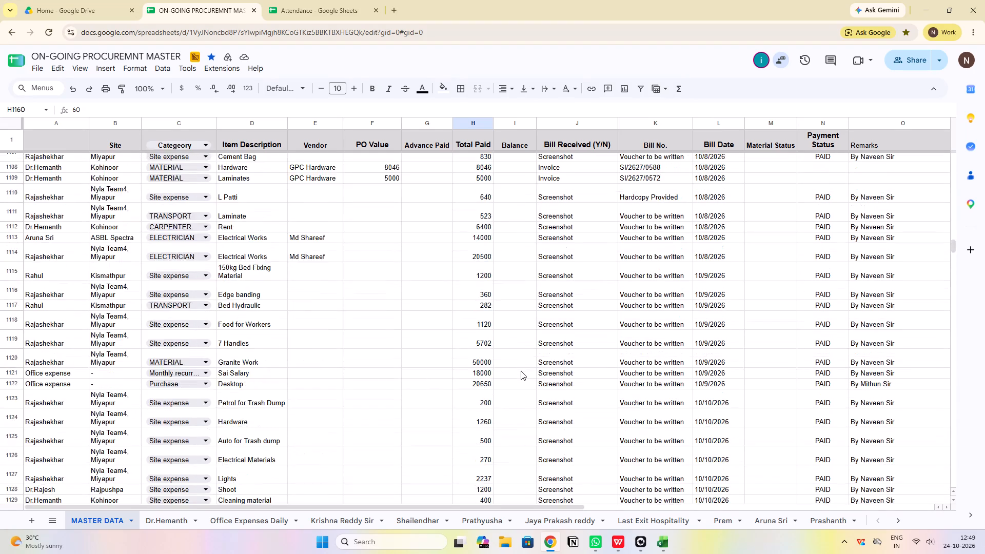
{"action": "scroll", "coordinate": [521, 371], "scroll_direction": "down", "scroll_amount": 20}
{"action": "scroll", "coordinate": [521, 371], "scroll_direction": "down", "scroll_amount": 12}
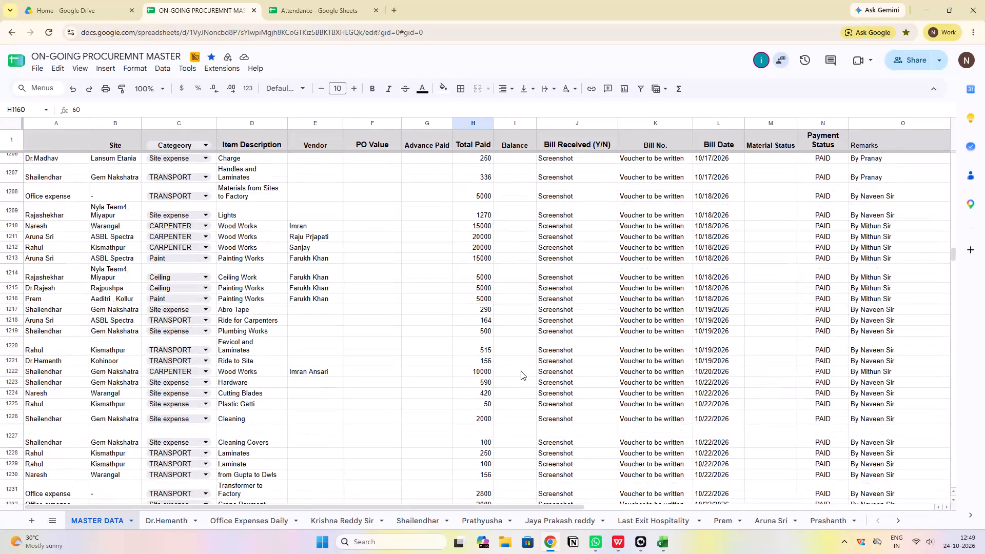
{"action": "scroll", "coordinate": [521, 371], "scroll_direction": "down", "scroll_amount": 8}
{"action": "scroll", "coordinate": [521, 371], "scroll_direction": "up", "scroll_amount": 4}
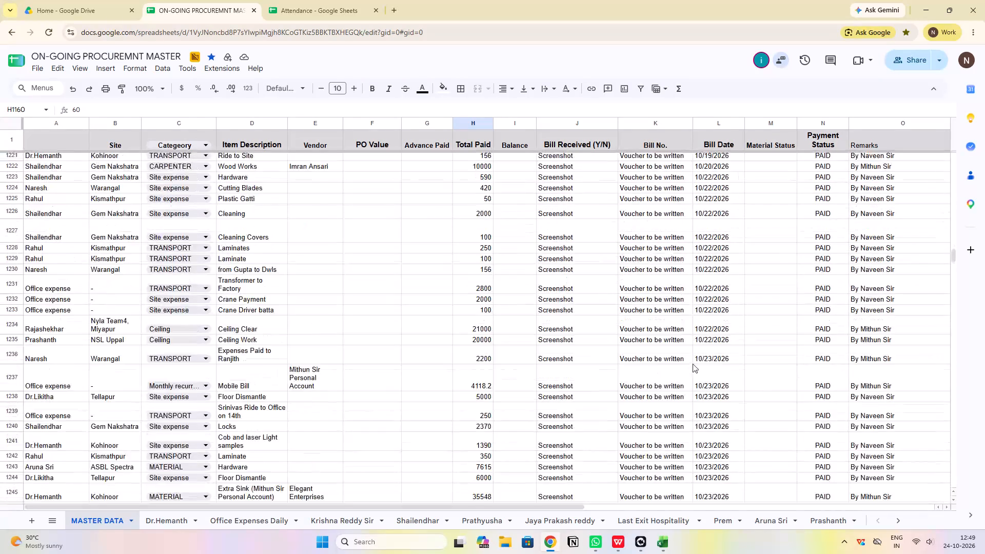
{"action": "scroll", "coordinate": [694, 363], "scroll_direction": "up", "scroll_amount": 20}
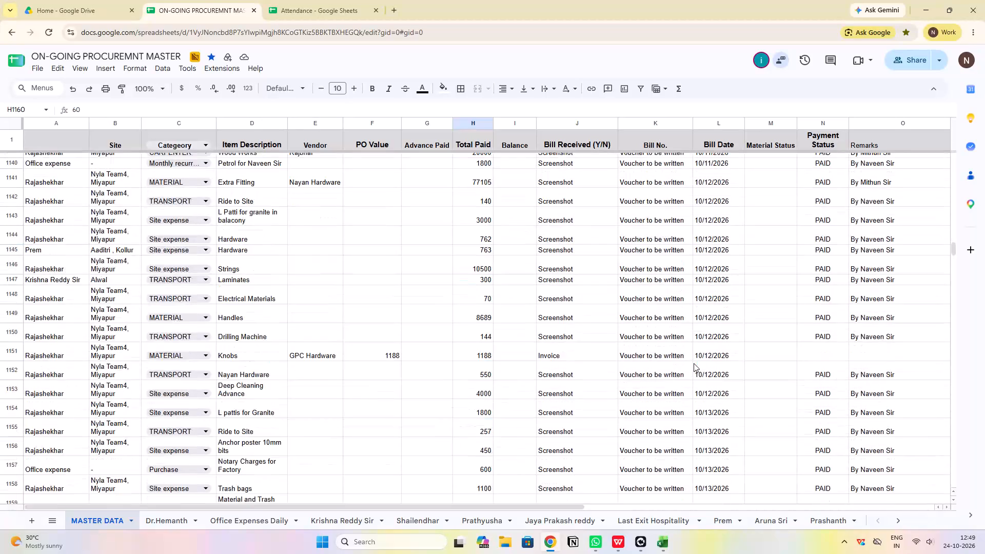
{"action": "scroll", "coordinate": [694, 363], "scroll_direction": "up", "scroll_amount": 18}
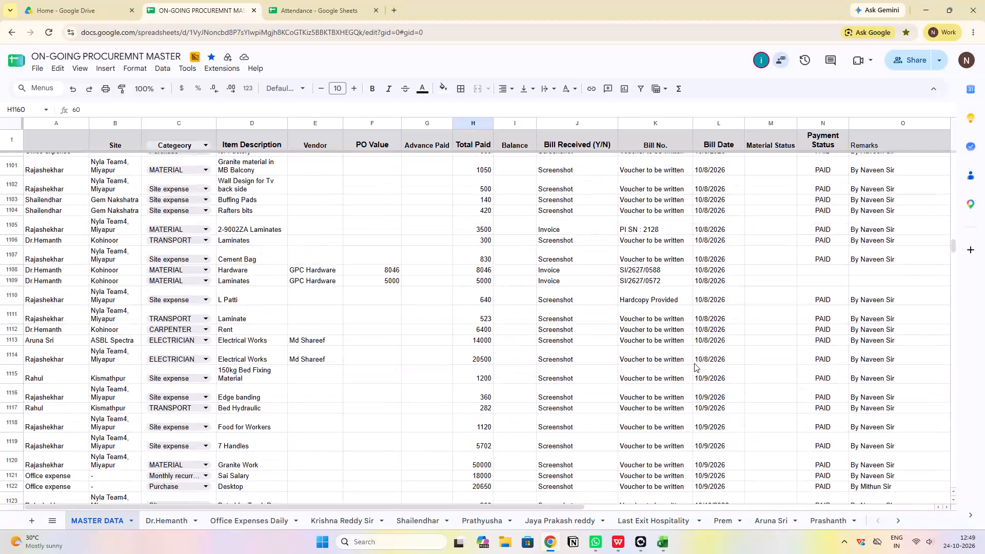
{"action": "scroll", "coordinate": [694, 363], "scroll_direction": "up", "scroll_amount": 14}
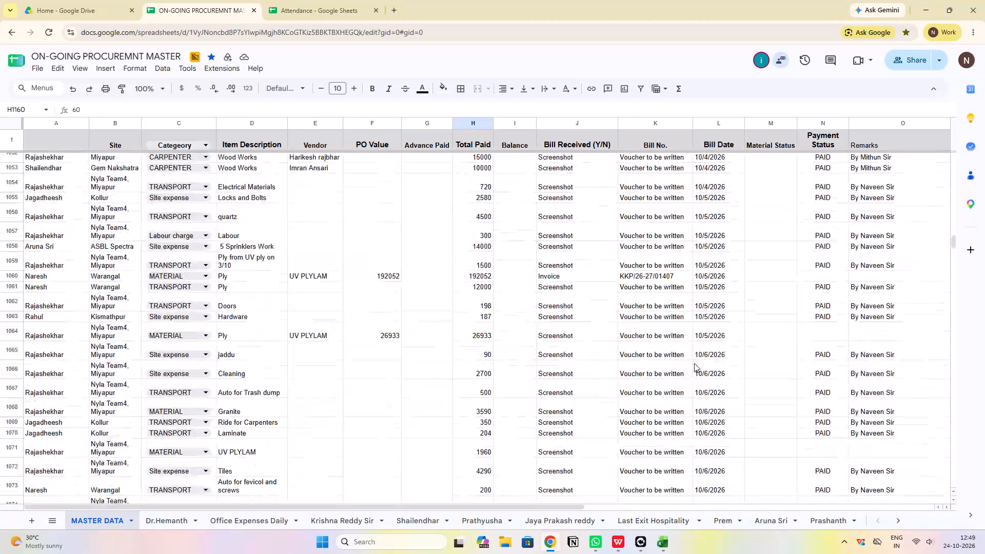
{"action": "scroll", "coordinate": [694, 363], "scroll_direction": "up", "scroll_amount": 5}
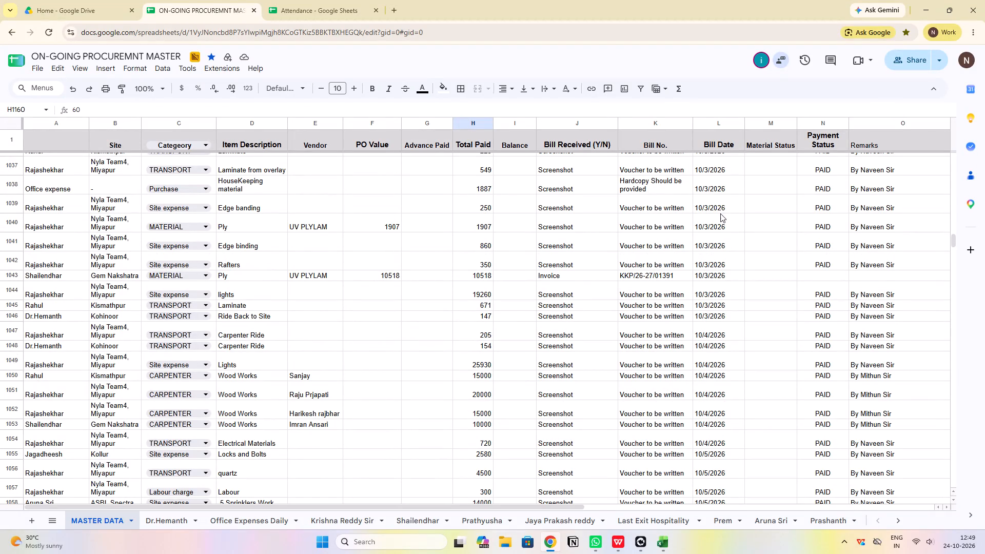
{"action": "scroll", "coordinate": [720, 213], "scroll_direction": "up", "scroll_amount": 2}
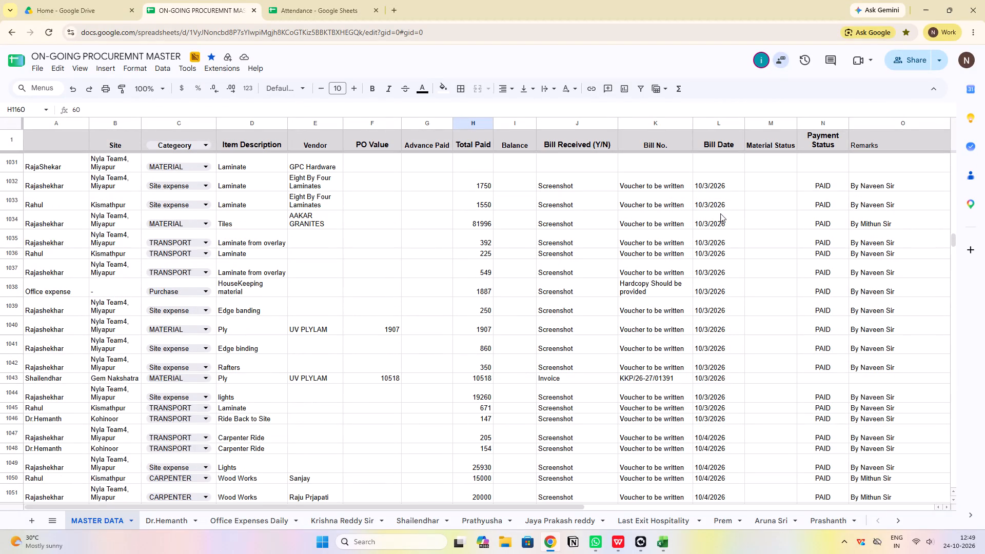
Insert a blank row directly above row 1035, after the AAKAR GRANITES tiles entry.
{"action": "right_click", "coordinate": [15, 239]}
{"action": "left_click", "coordinate": [53, 321]}
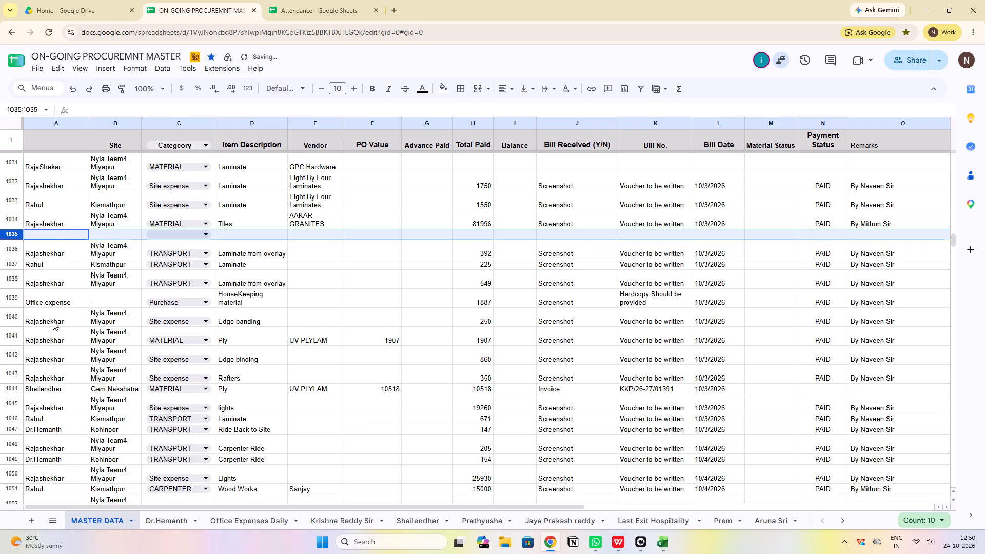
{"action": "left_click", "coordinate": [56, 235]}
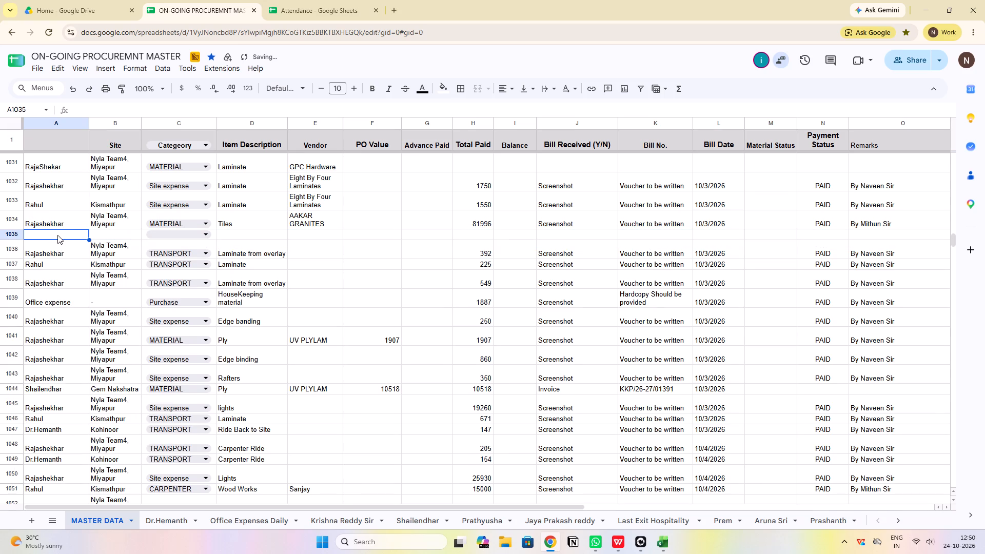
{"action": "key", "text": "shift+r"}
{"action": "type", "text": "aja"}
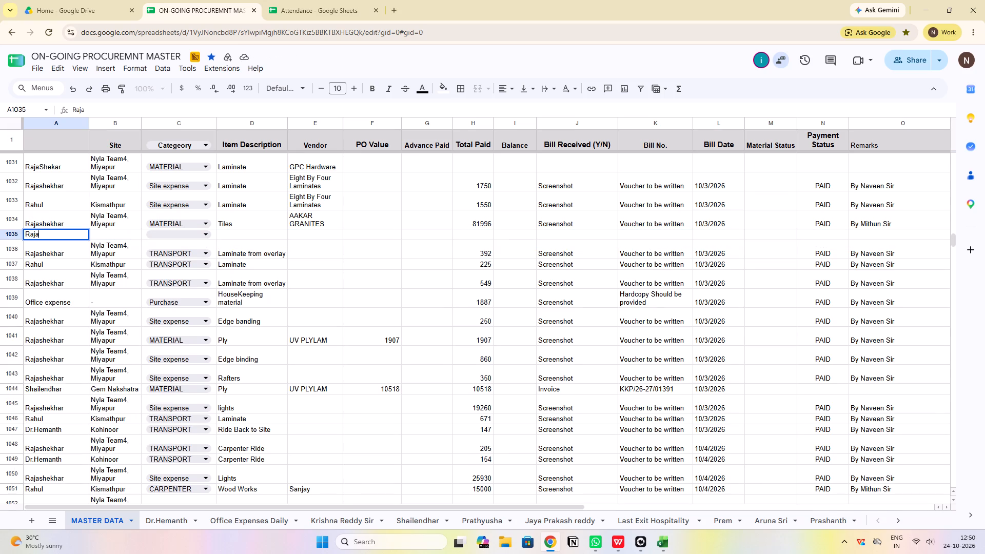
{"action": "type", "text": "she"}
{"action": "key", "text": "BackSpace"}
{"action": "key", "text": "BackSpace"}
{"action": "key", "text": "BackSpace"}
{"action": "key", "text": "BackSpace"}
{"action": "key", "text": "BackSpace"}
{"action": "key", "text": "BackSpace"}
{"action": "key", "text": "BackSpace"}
Copy the client name Rajashekhar from row 1034 into row 1035 and enter Nyla Team4, Miyapur as its site.
{"action": "key", "text": "Up"}
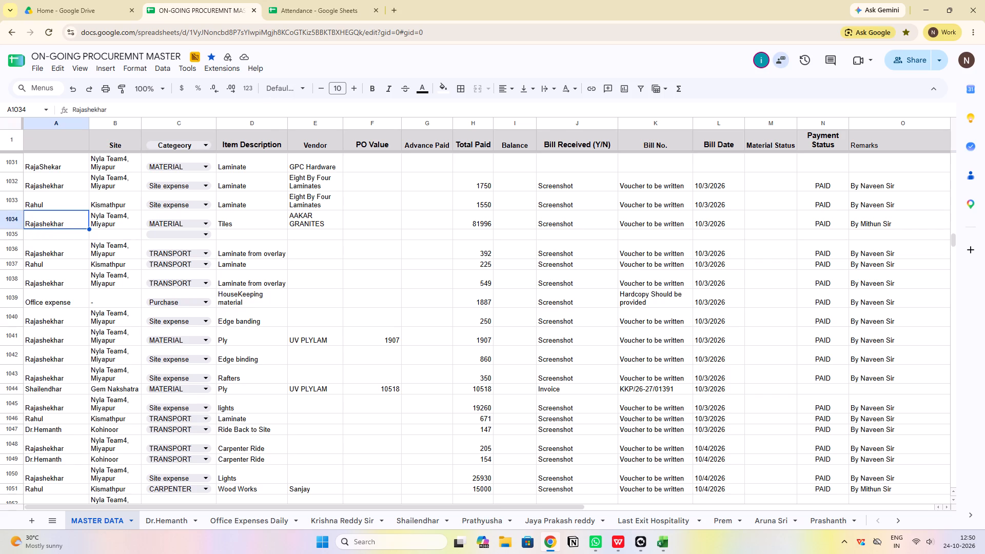
{"action": "key", "text": "ctrl+c"}
{"action": "key", "text": "Down"}
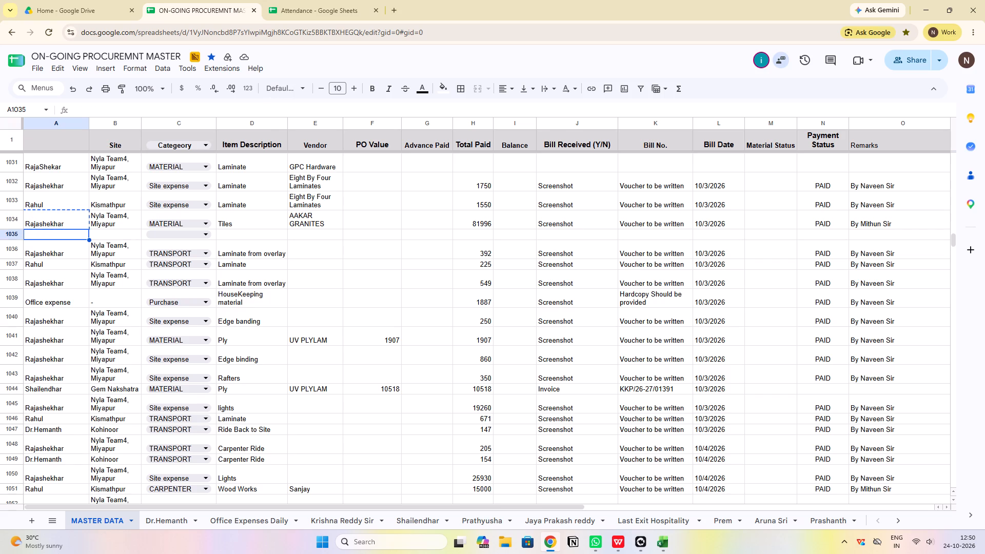
{"action": "key", "text": "ctrl+v"}
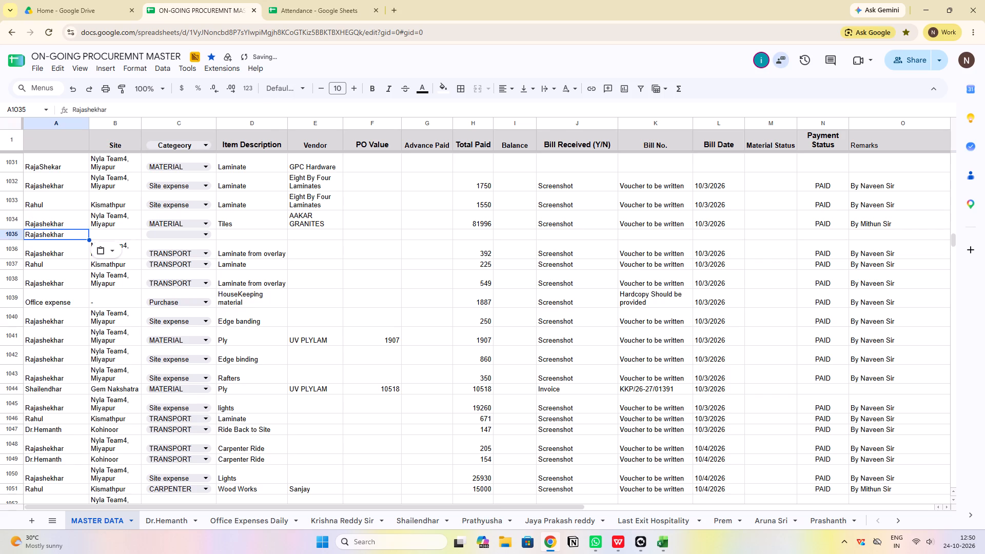
{"action": "key", "text": "Right"}
{"action": "key", "text": "shift+n"}
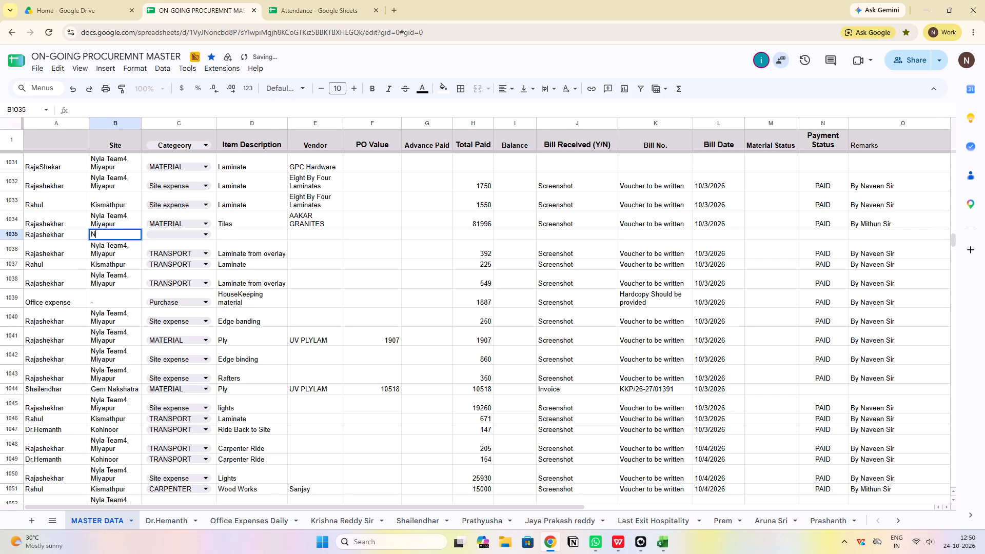
{"action": "key", "text": "y"}
{"action": "key", "text": "Right"}
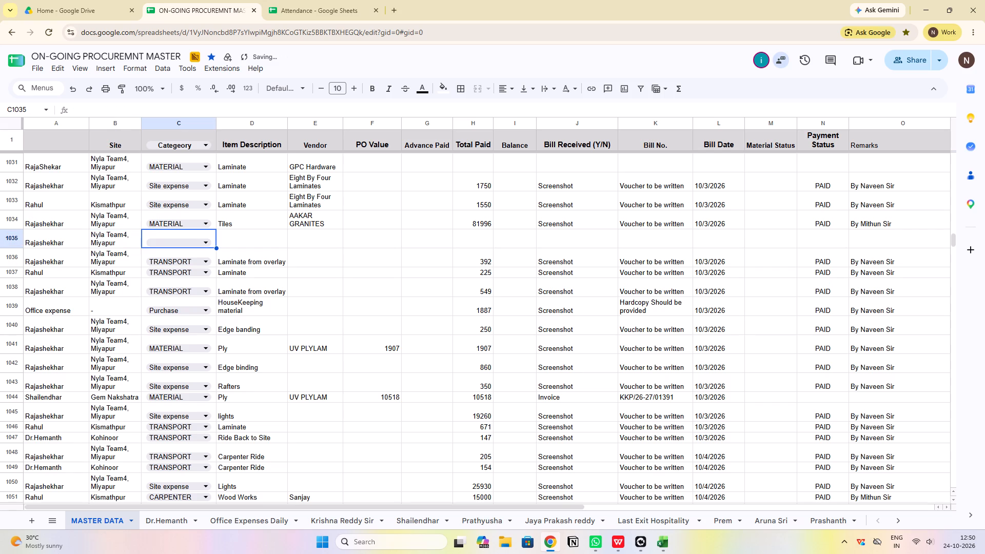
Set row 1035's category to MATERIAL and its item description to Ply.
{"action": "key", "text": "Return"}
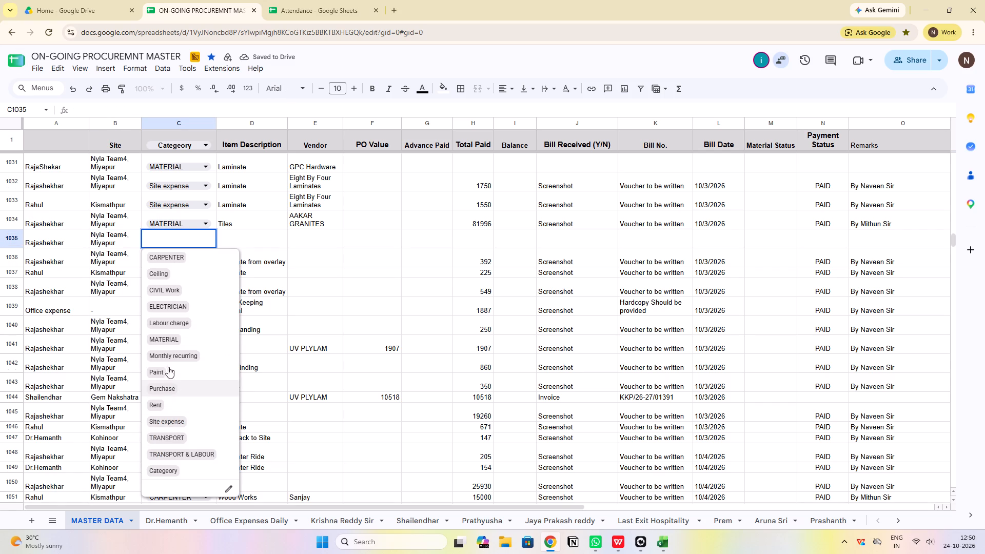
{"action": "left_click", "coordinate": [170, 340]}
{"action": "left_click", "coordinate": [240, 231]}
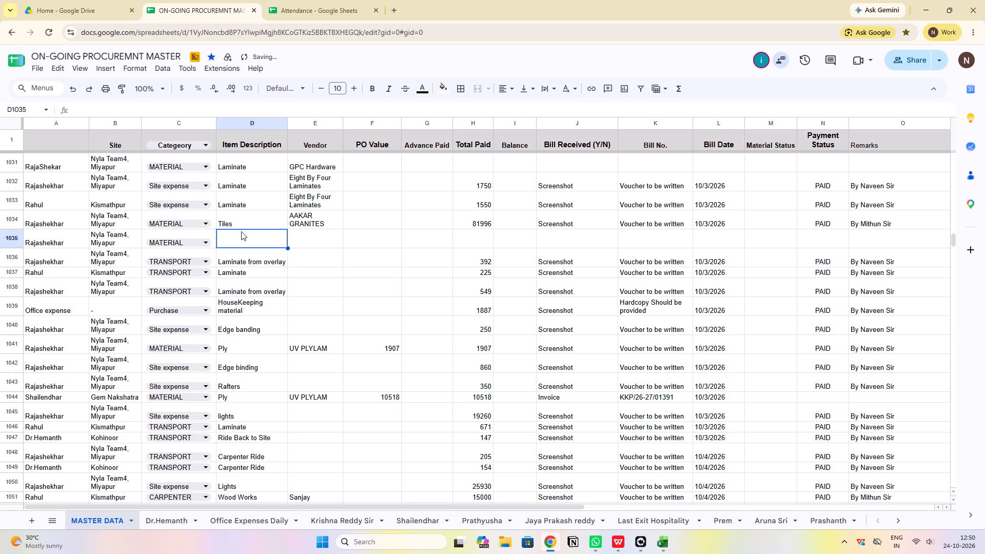
{"action": "key", "text": "shift+p"}
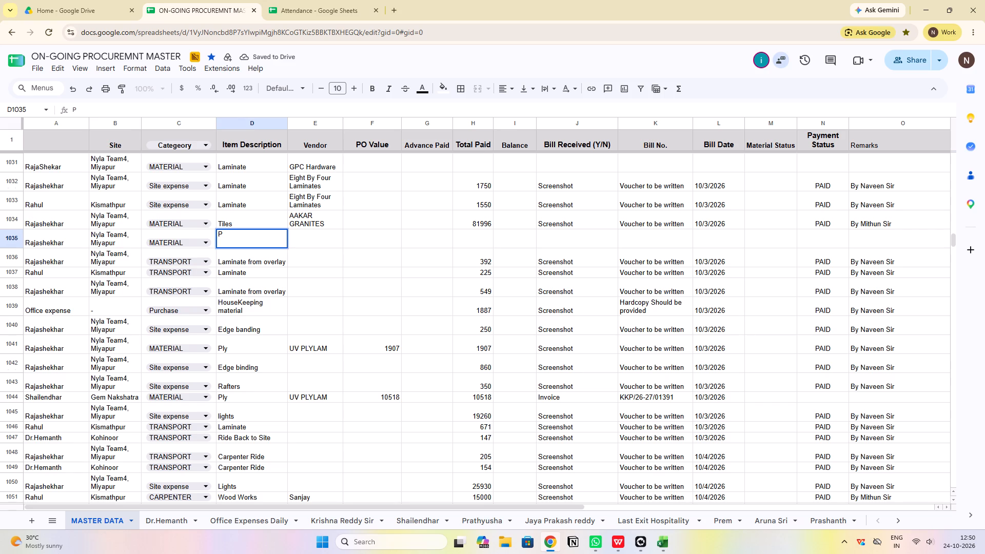
{"action": "type", "text": "ly"}
{"action": "key", "text": "Right"}
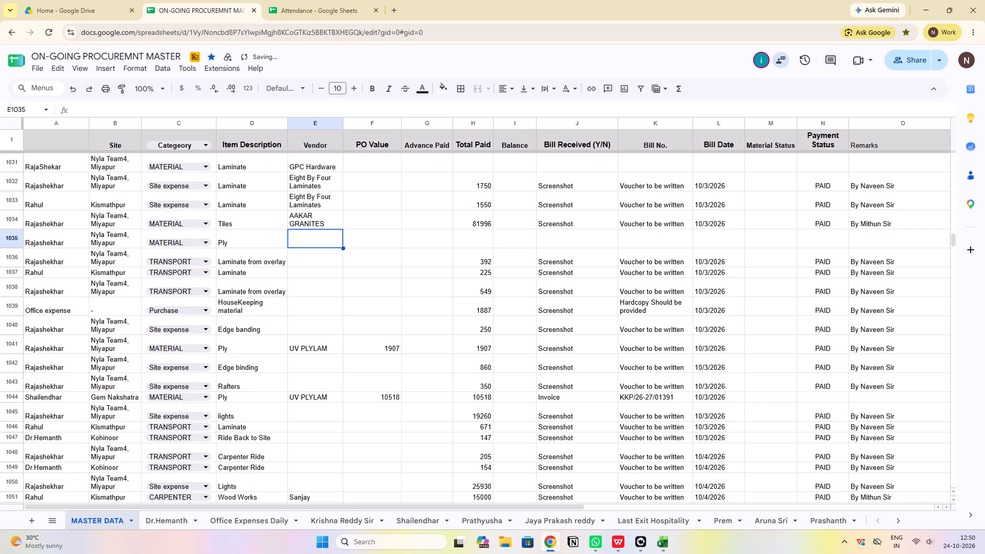
Enter UV PLYLAM as the vendor in row 1035.
{"action": "type", "text": "UV"}
{"action": "key", "text": "space"}
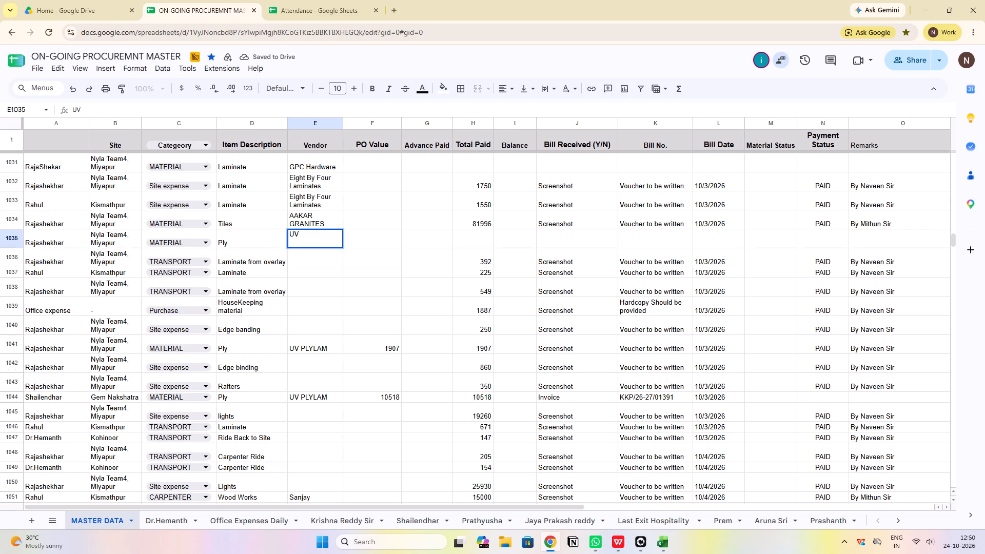
{"action": "type", "text": "PLYLAM"}
{"action": "key", "text": "Right"}
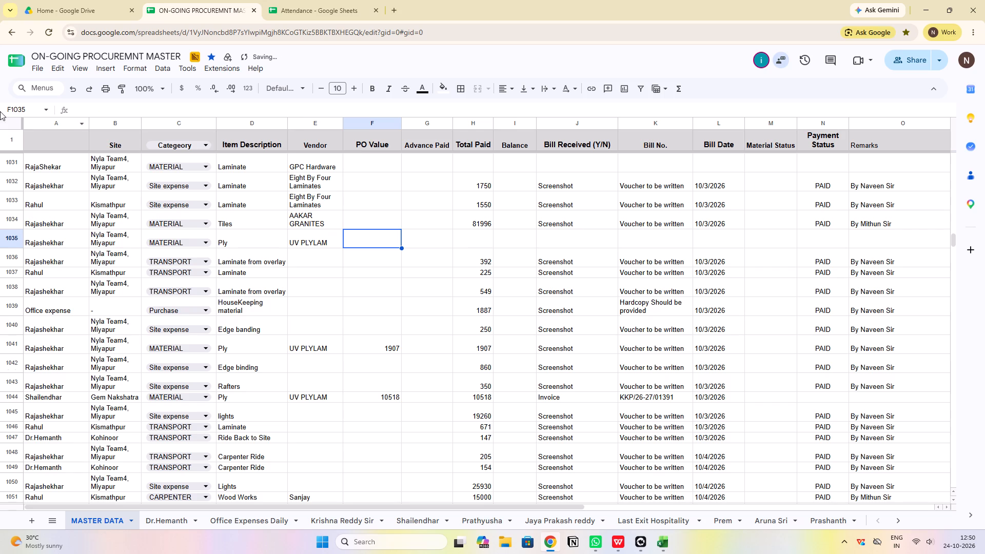
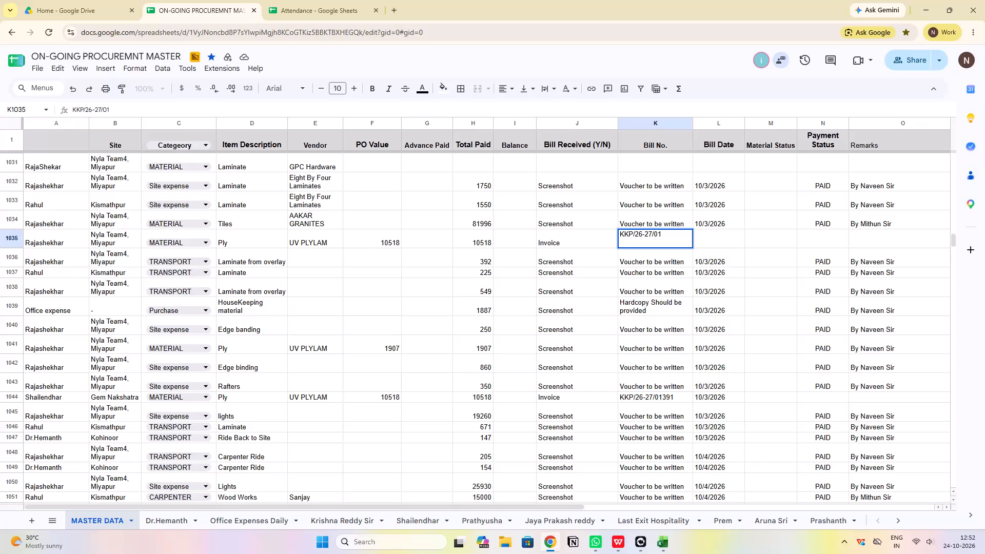
Complete row 1035's bill number as KKP/26-27/01391 and enter 10/3/2026 as its bill date.
{"action": "type", "text": "391"}
{"action": "key", "text": "Right"}
{"action": "type", "text": "10/"}
{"action": "type", "text": "3/2026"}
{"action": "key", "text": "Right"}
{"action": "key", "text": "Right"}
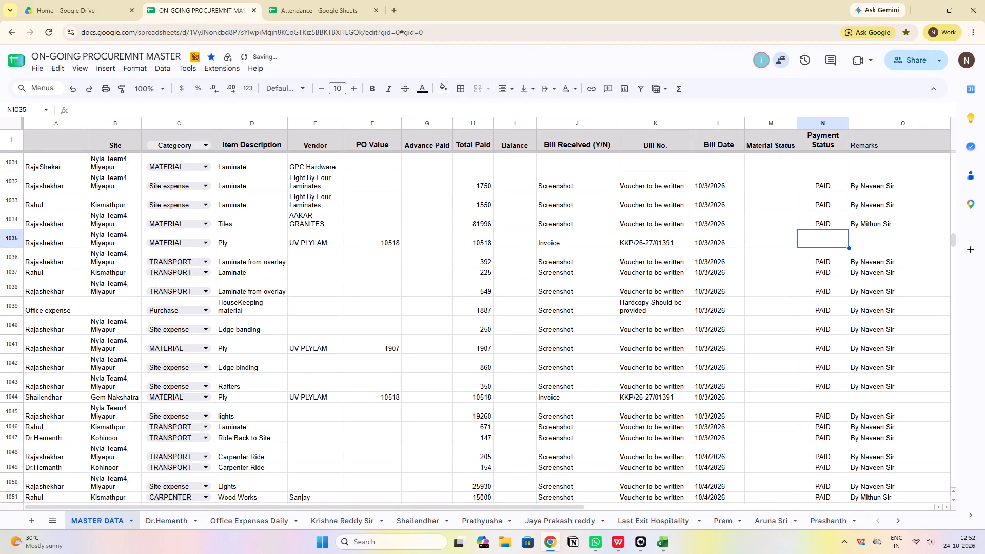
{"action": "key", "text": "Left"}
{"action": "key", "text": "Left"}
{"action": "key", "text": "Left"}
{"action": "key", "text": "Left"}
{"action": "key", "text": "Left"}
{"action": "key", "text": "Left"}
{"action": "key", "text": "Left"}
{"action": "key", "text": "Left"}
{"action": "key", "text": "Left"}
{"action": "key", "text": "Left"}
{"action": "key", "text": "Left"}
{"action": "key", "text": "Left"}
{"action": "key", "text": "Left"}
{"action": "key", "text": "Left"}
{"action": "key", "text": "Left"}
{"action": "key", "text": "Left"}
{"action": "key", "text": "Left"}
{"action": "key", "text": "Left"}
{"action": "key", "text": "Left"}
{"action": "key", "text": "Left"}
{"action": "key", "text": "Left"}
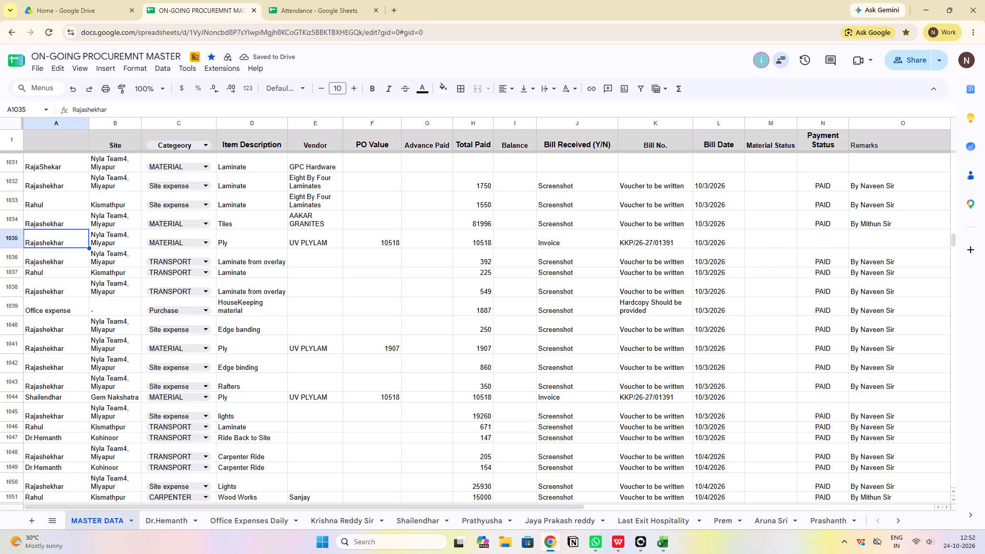
Jump to the cell where the other collaborator is working in the sheet.
{"action": "left_click", "coordinate": [758, 62]}
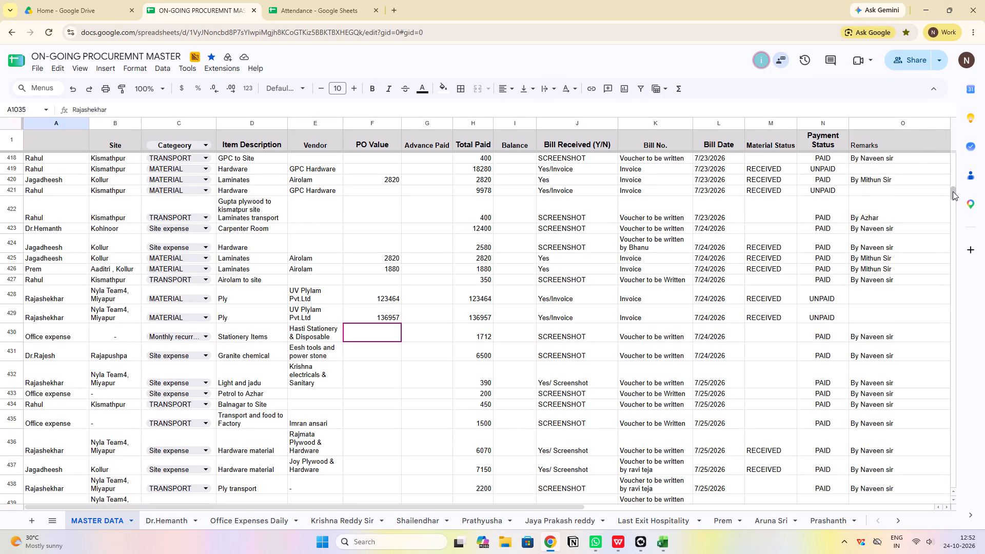
{"action": "left_click_drag", "start_coordinate": [952, 193], "coordinate": [953, 242]}
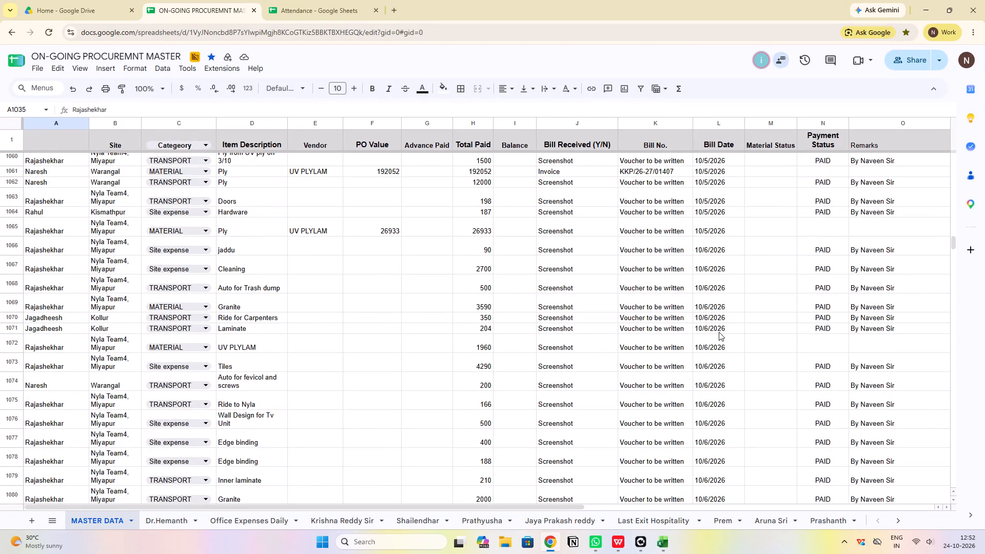
{"action": "scroll", "coordinate": [719, 333], "scroll_direction": "down", "scroll_amount": 3}
{"action": "scroll", "coordinate": [721, 335], "scroll_direction": "down", "scroll_amount": 20}
{"action": "scroll", "coordinate": [721, 335], "scroll_direction": "down", "scroll_amount": 11}
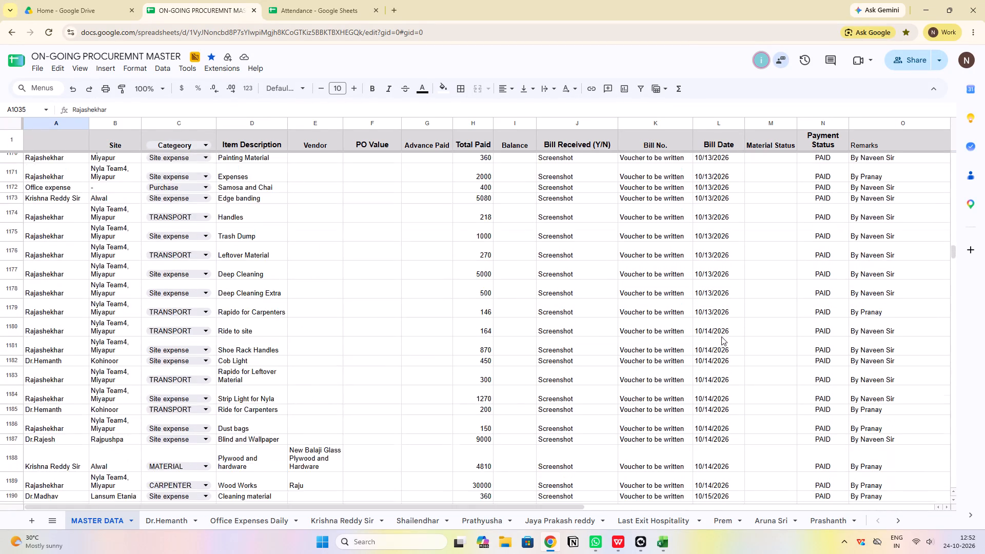
{"action": "scroll", "coordinate": [721, 337], "scroll_direction": "down", "scroll_amount": 19}
{"action": "scroll", "coordinate": [720, 336], "scroll_direction": "up", "scroll_amount": 7}
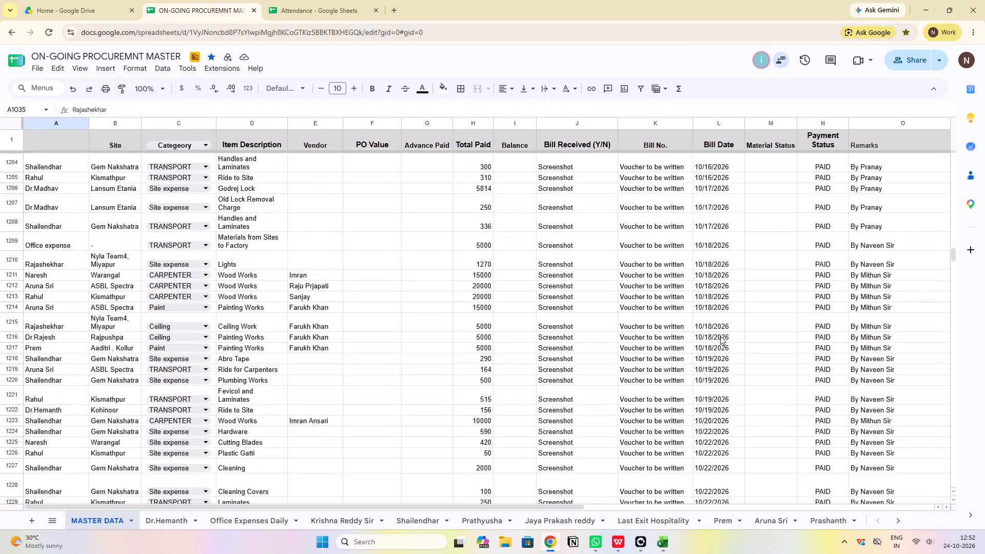
{"action": "scroll", "coordinate": [720, 336], "scroll_direction": "up", "scroll_amount": 20}
{"action": "scroll", "coordinate": [720, 336], "scroll_direction": "up", "scroll_amount": 11}
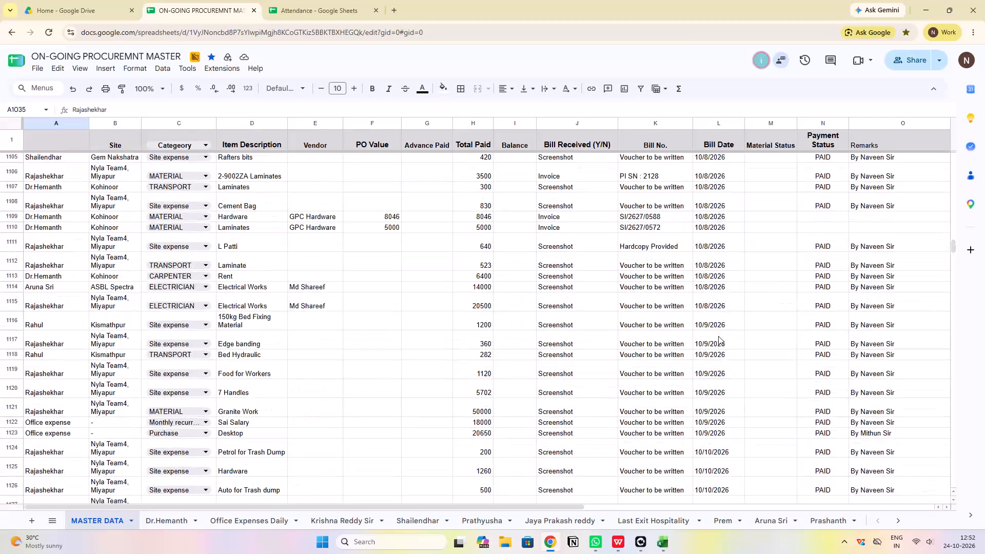
{"action": "scroll", "coordinate": [718, 336], "scroll_direction": "up", "scroll_amount": 19}
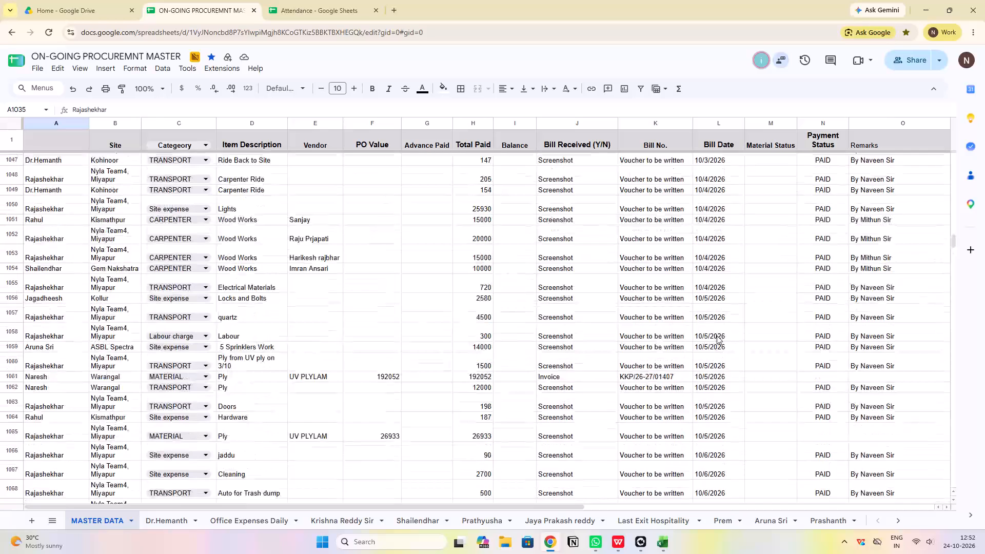
{"action": "scroll", "coordinate": [717, 335], "scroll_direction": "up", "scroll_amount": 17}
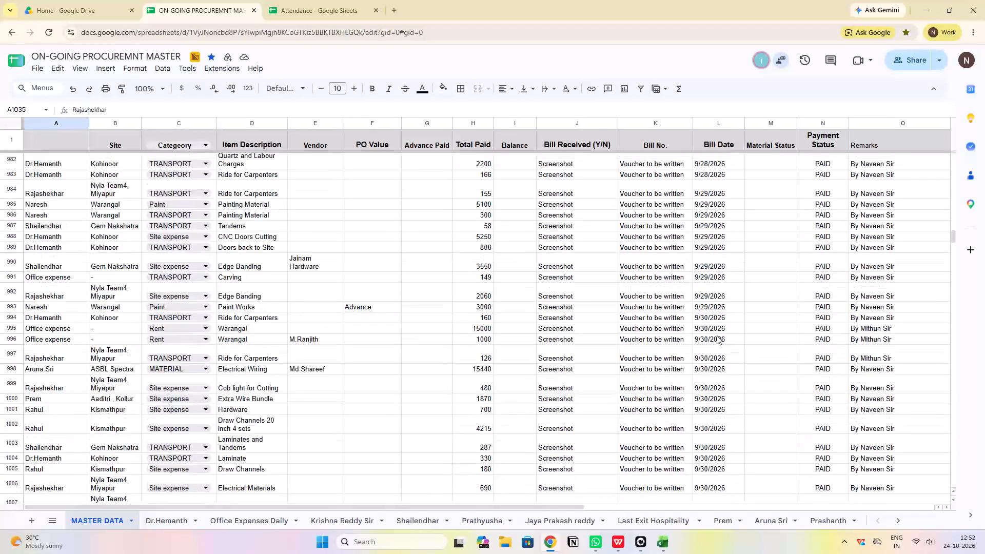
{"action": "scroll", "coordinate": [717, 335], "scroll_direction": "up", "scroll_amount": 20}
{"action": "scroll", "coordinate": [717, 335], "scroll_direction": "up", "scroll_amount": 8}
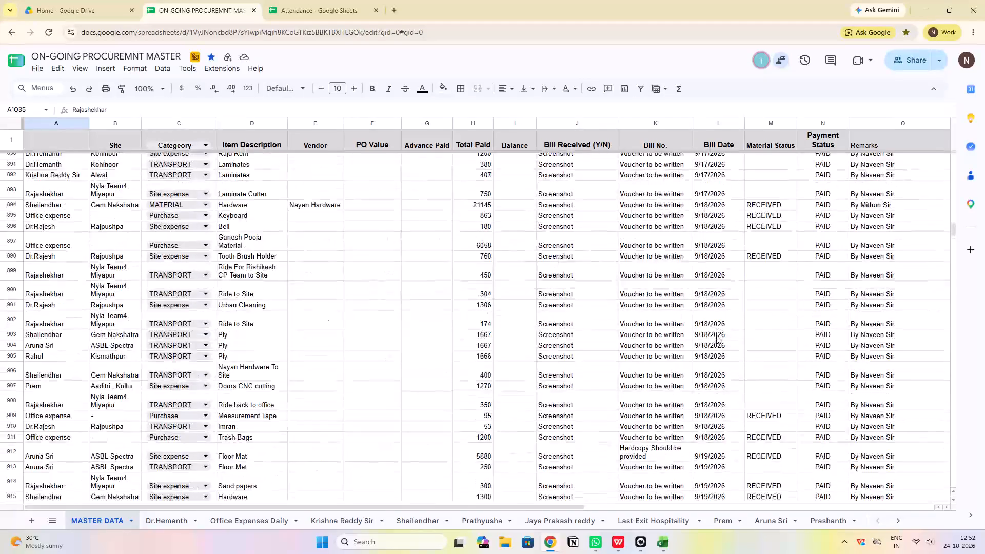
{"action": "scroll", "coordinate": [716, 335], "scroll_direction": "up", "scroll_amount": 20}
{"action": "scroll", "coordinate": [716, 335], "scroll_direction": "up", "scroll_amount": 7}
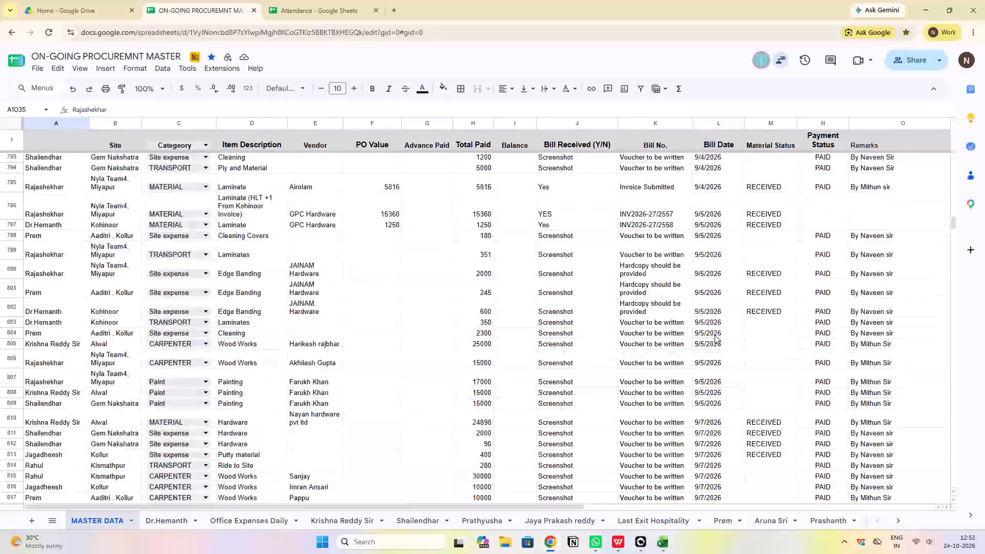
{"action": "scroll", "coordinate": [715, 335], "scroll_direction": "up", "scroll_amount": 9}
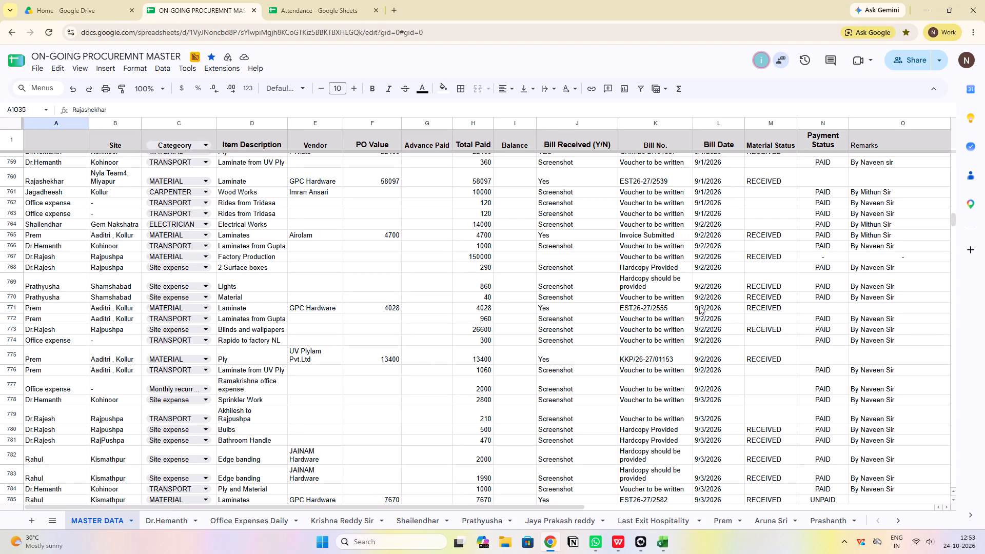
{"action": "scroll", "coordinate": [699, 306], "scroll_direction": "up", "scroll_amount": 5}
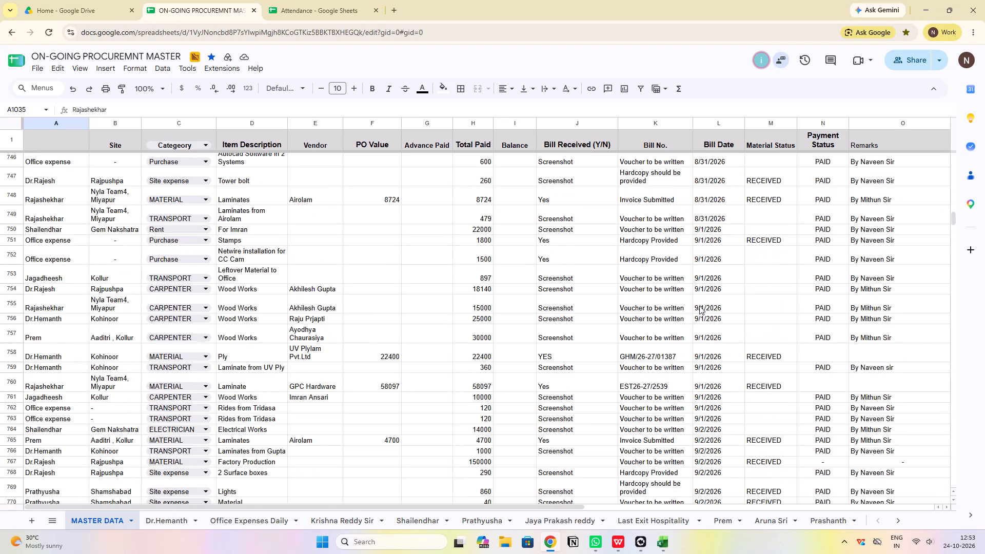
{"action": "scroll", "coordinate": [699, 306], "scroll_direction": "up", "scroll_amount": 9}
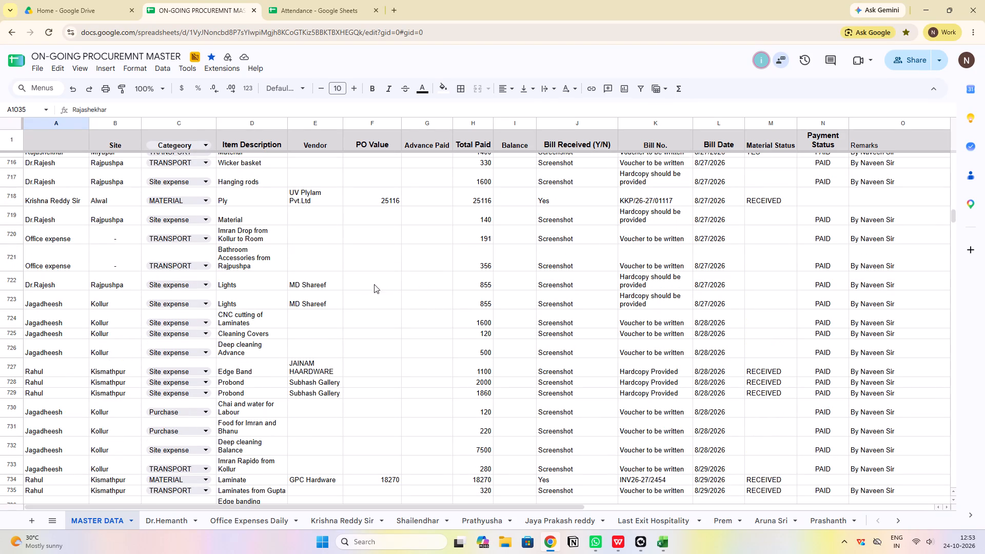
{"action": "left_click", "coordinate": [333, 284]}
{"action": "left_click", "coordinate": [337, 201]}
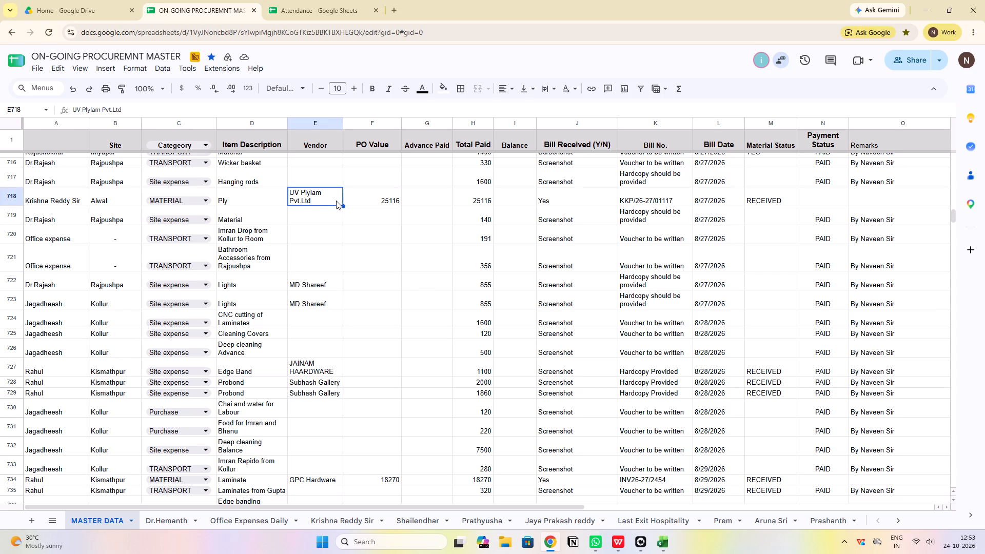
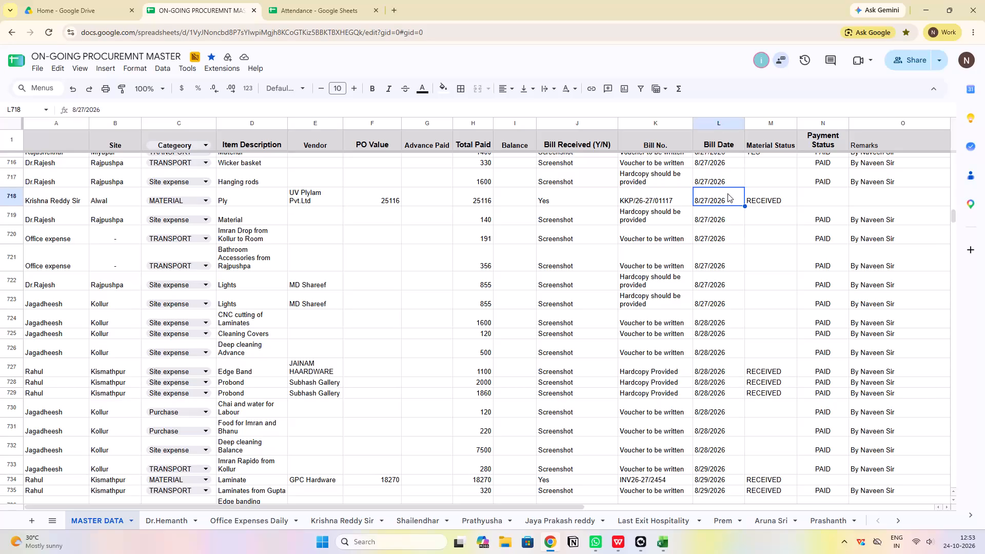
Review the master data's purchase entries by bill date from 8/27/2026 back to early August 2026.
{"action": "key", "text": "Up"}
{"action": "key", "text": "Up"}
{"action": "key", "text": "Up"}
{"action": "key", "text": "Up"}
{"action": "key", "text": "Up"}
{"action": "key", "text": "Up"}
{"action": "key", "text": "Up"}
{"action": "key", "text": "Up"}
{"action": "key", "text": "Up"}
{"action": "key", "text": "Up"}
{"action": "key", "text": "Up"}
{"action": "key", "text": "Up"}
{"action": "key", "text": "Up"}
{"action": "key", "text": "Up"}
{"action": "key", "text": "Up"}
{"action": "key", "text": "Up"}
{"action": "key", "text": "Up"}
{"action": "key", "text": "Up"}
{"action": "key", "text": "Up"}
{"action": "key", "text": "Up"}
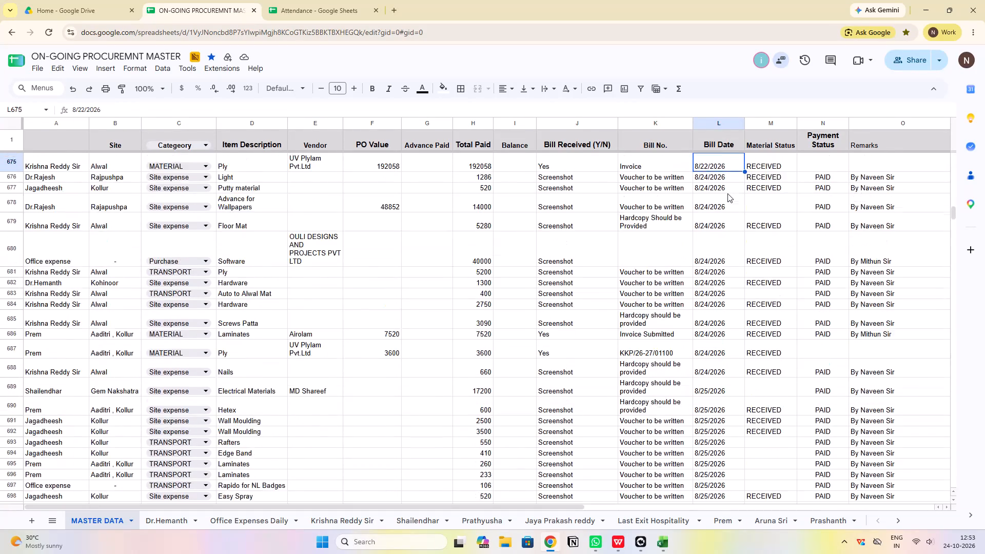
{"action": "key", "text": "Up"}
{"action": "key", "text": "Up"}
{"action": "key", "text": "Up"}
{"action": "key", "text": "Up"}
{"action": "key", "text": "Up"}
{"action": "key", "text": "Up"}
{"action": "key", "text": "Up"}
{"action": "key", "text": "Up"}
{"action": "key", "text": "Up"}
{"action": "key", "text": "Up"}
{"action": "key", "text": "Up"}
{"action": "key", "text": "Up"}
{"action": "key", "text": "Up"}
{"action": "key", "text": "Up"}
{"action": "key", "text": "Up"}
{"action": "key", "text": "Up"}
{"action": "key", "text": "Up"}
{"action": "key", "text": "Up"}
{"action": "key", "text": "Up"}
{"action": "key", "text": "Up"}
{"action": "key", "text": "Up"}
{"action": "key", "text": "Up"}
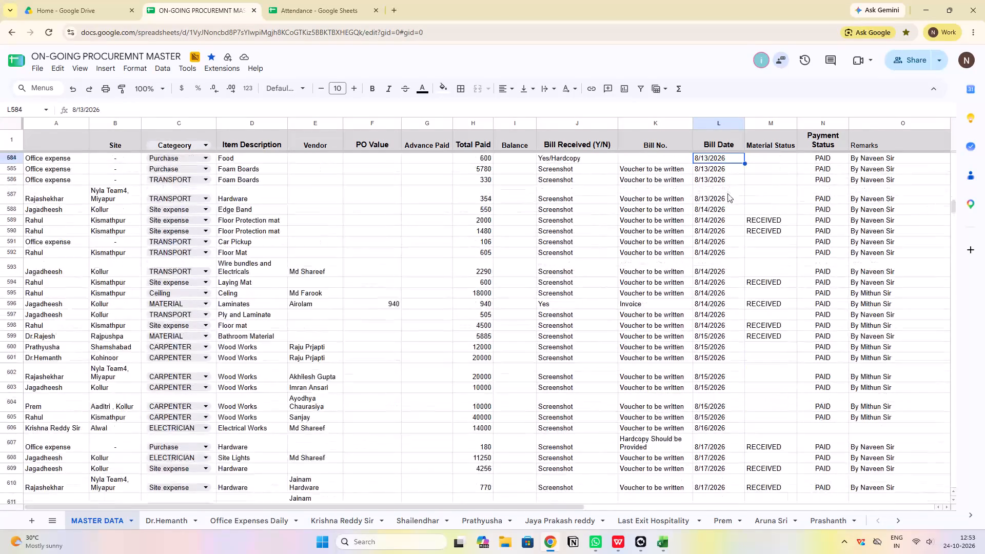
Examine the entries with bill dates around 8/11/2026, comparing their sites, item descriptions and amounts paid.
{"action": "key", "text": "Down"}
{"action": "key", "text": "Down"}
{"action": "key", "text": "Down"}
{"action": "key", "text": "Down"}
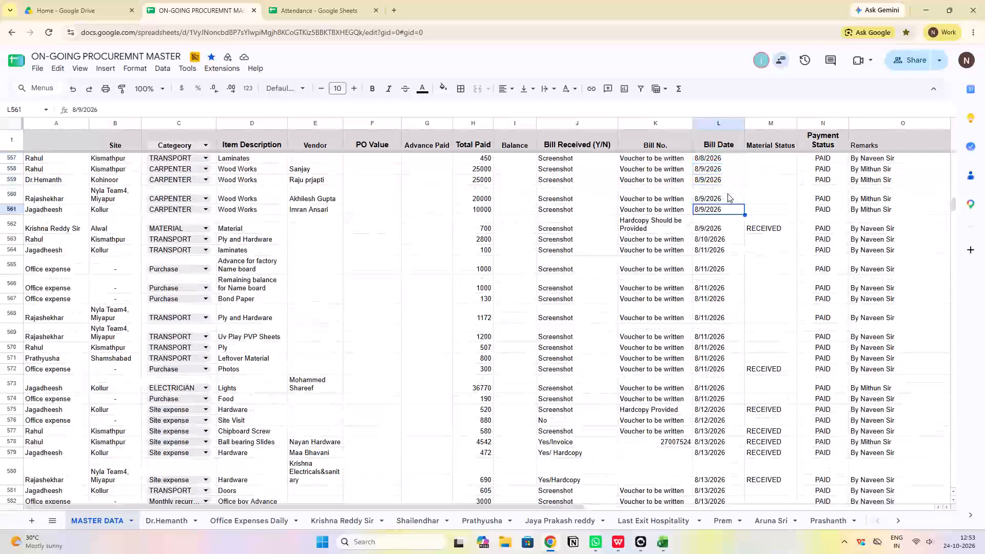
{"action": "key", "text": "Down"}
{"action": "key", "text": "Down"}
{"action": "key", "text": "Down"}
{"action": "key", "text": "Down"}
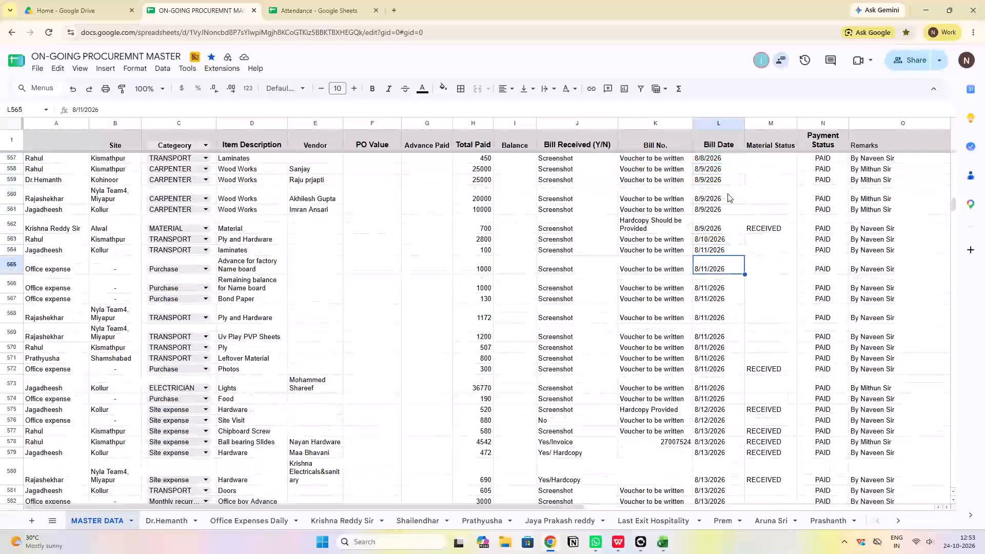
{"action": "key", "text": "Down"}
{"action": "key", "text": "Down"}
{"action": "key", "text": "Down"}
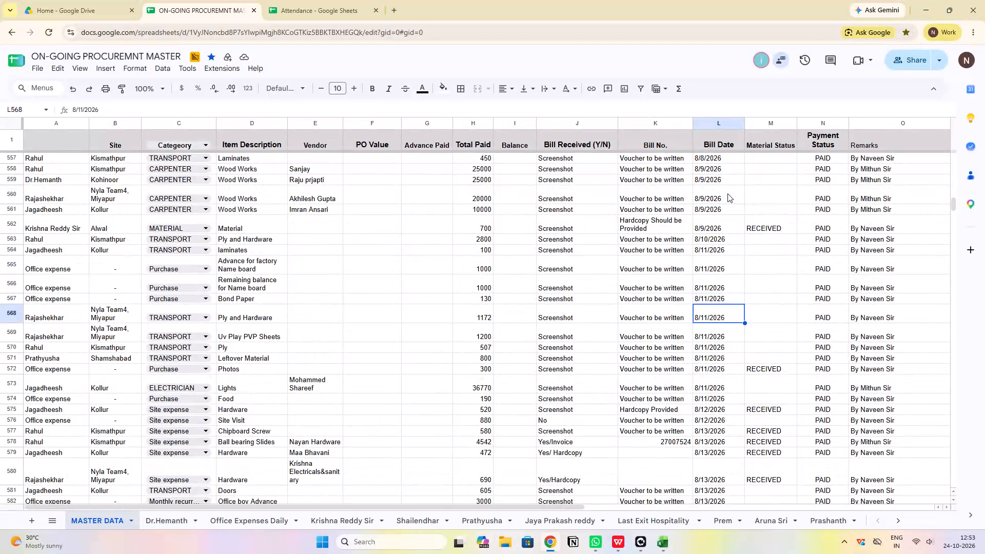
{"action": "key", "text": "Down"}
{"action": "key", "text": "Down"}
{"action": "key", "text": "Down"}
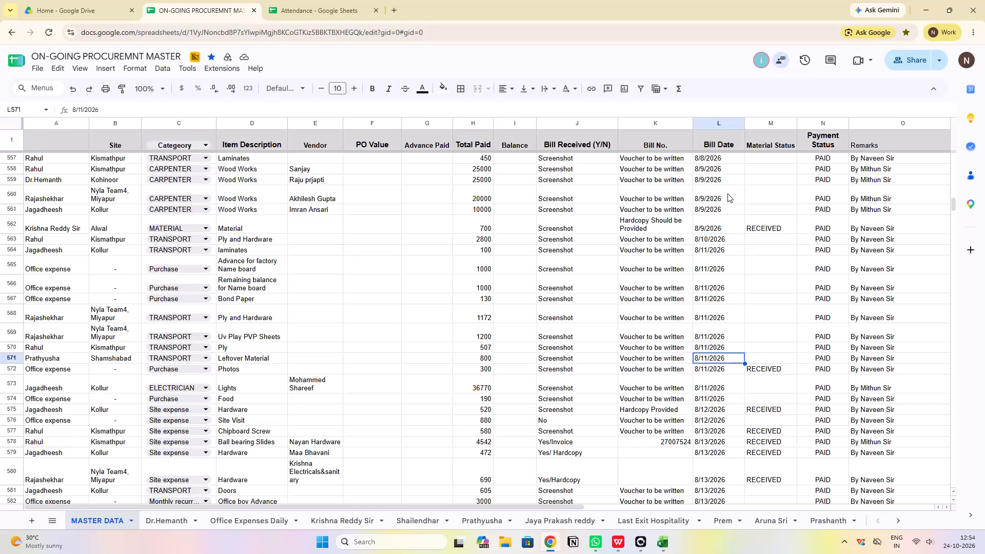
{"action": "key", "text": "Down"}
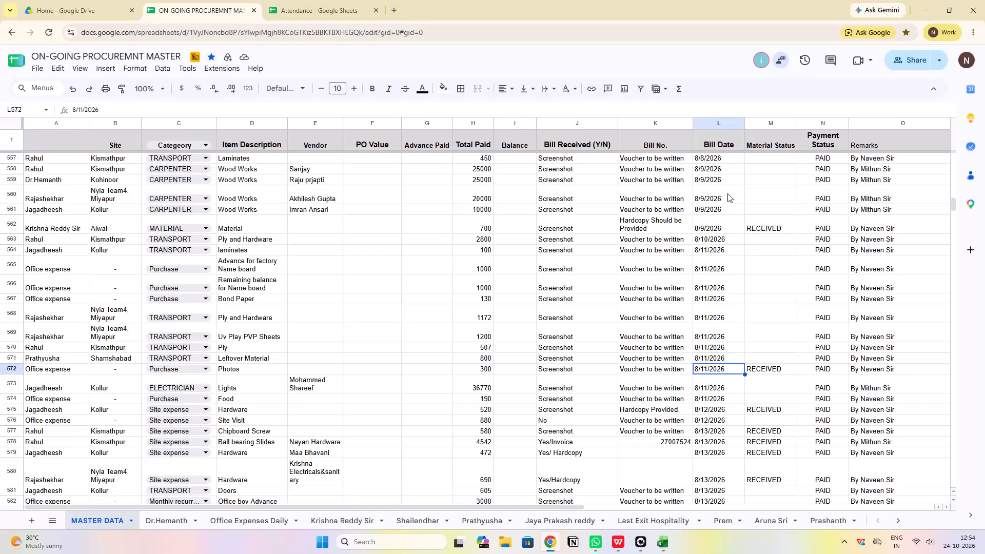
{"action": "key", "text": "Up"}
{"action": "key", "text": "Up"}
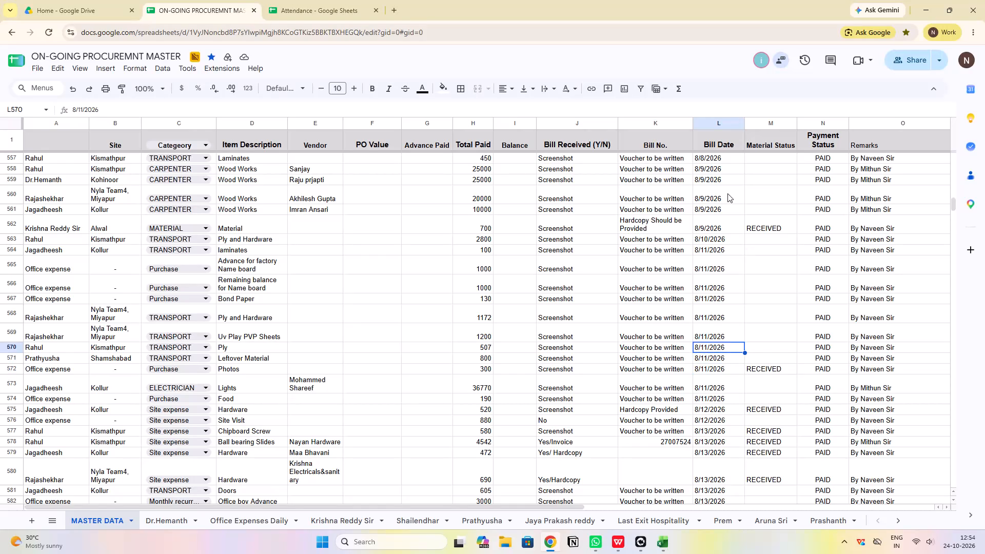
{"action": "key", "text": "Up"}
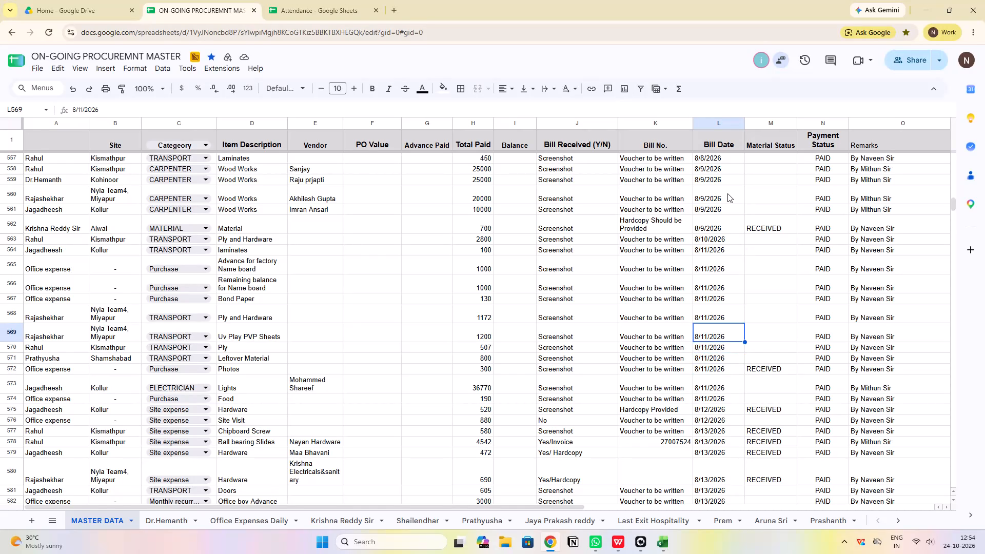
{"action": "key", "text": "Up"}
{"action": "key", "text": "Up"}
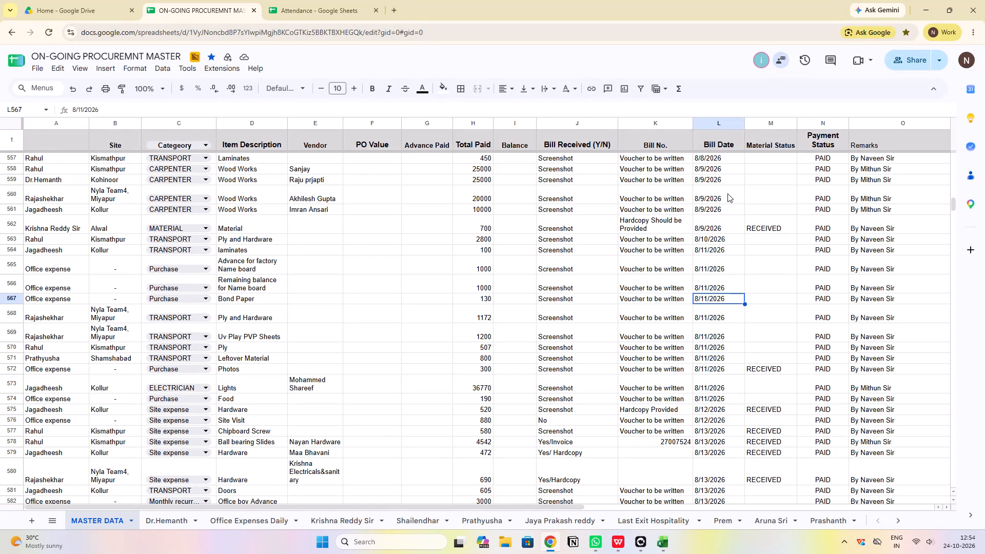
{"action": "key", "text": "Up"}
{"action": "key", "text": "Up"}
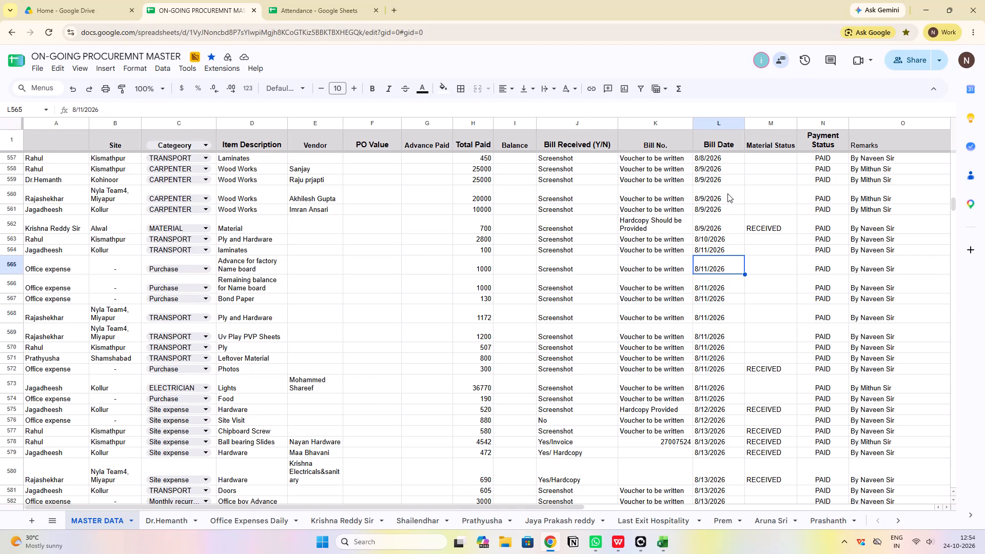
{"action": "key", "text": "Down"}
{"action": "key", "text": "Down"}
{"action": "key", "text": "Down"}
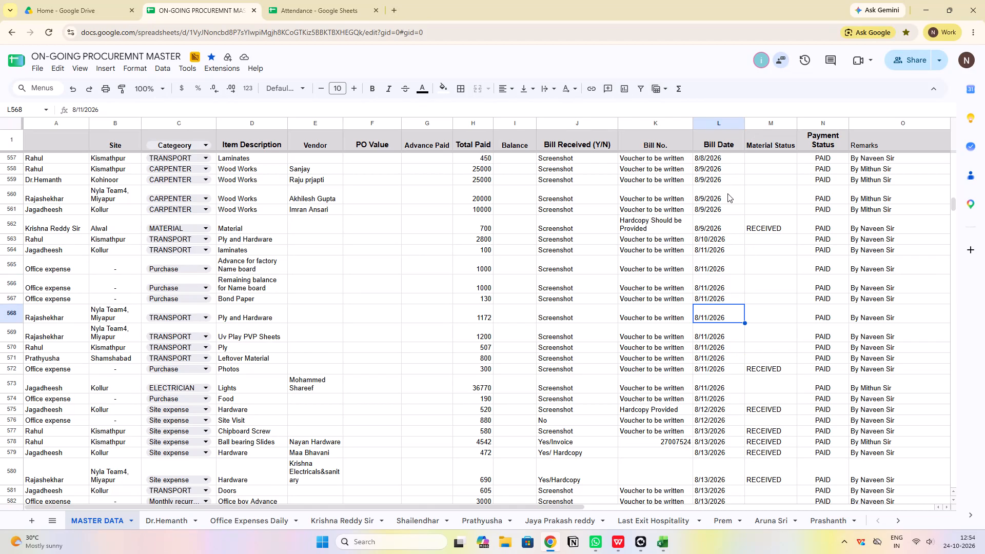
{"action": "key", "text": "Up"}
{"action": "key", "text": "Up"}
{"action": "key", "text": "Up"}
{"action": "key", "text": "Up"}
{"action": "key", "text": "Up"}
{"action": "key", "text": "Down"}
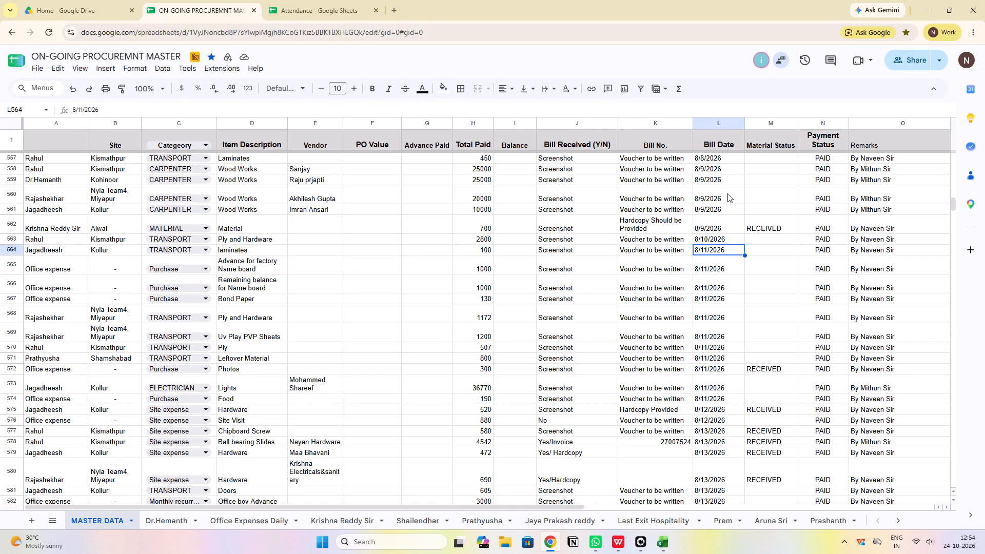
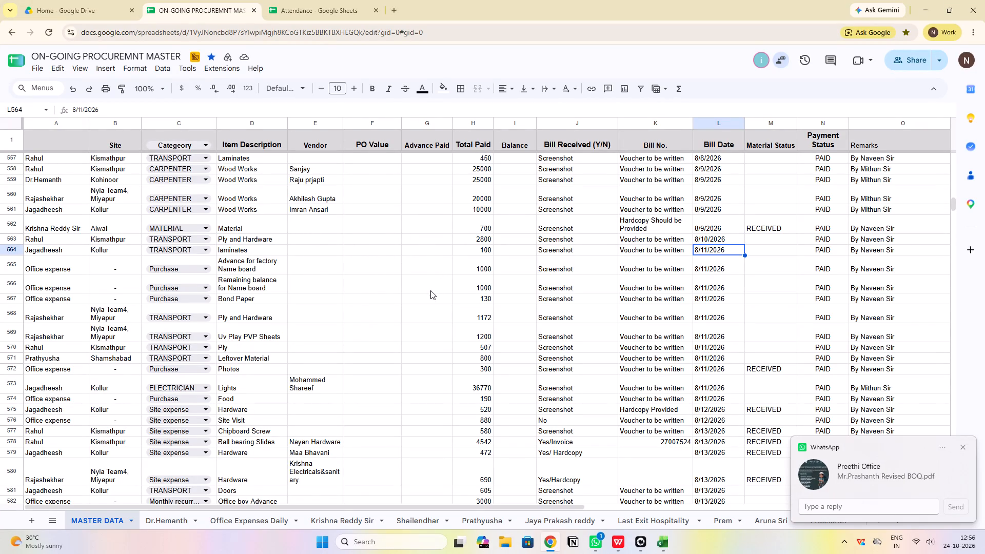
Insert an empty row above row 569, the 8/11/2026 Uv Play PVP Sheets transport entry, and select its first cell.
{"action": "left_click", "coordinate": [424, 328]}
{"action": "key", "text": "Left"}
{"action": "key", "text": "Left"}
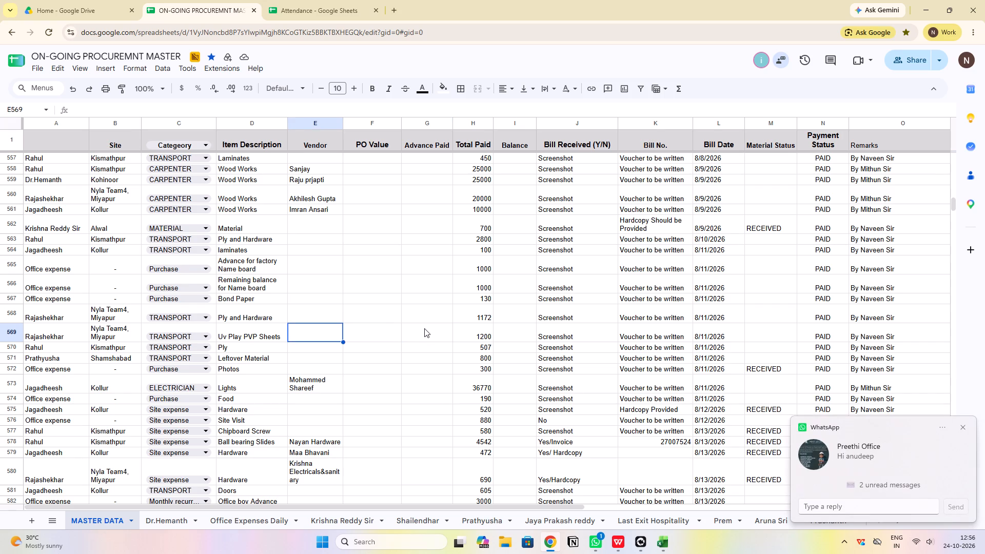
{"action": "key", "text": "Left"}
{"action": "key", "text": "Left"}
{"action": "key", "text": "Left"}
{"action": "key", "text": "Left"}
{"action": "key", "text": "Left"}
{"action": "key", "text": "Left"}
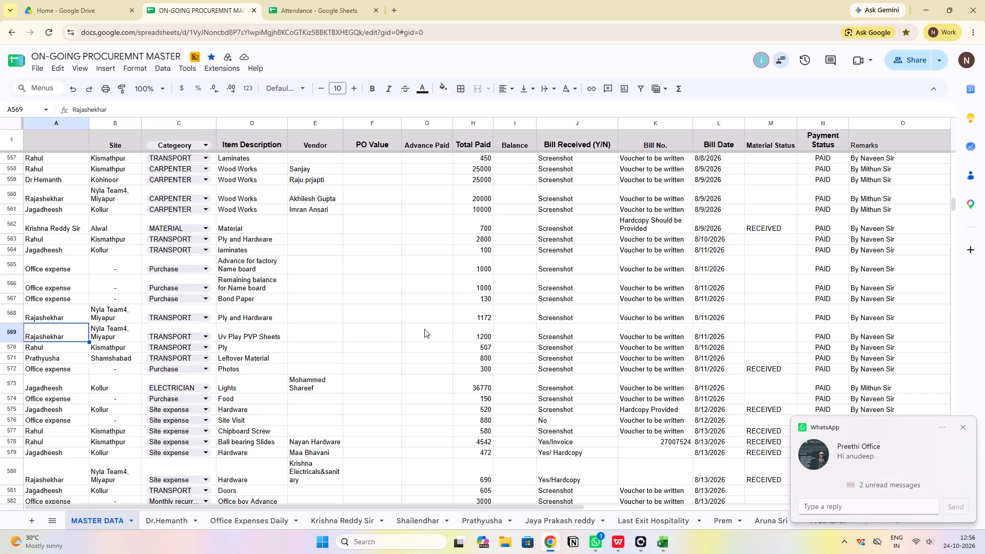
{"action": "right_click", "coordinate": [11, 329]}
{"action": "left_click", "coordinate": [63, 144]}
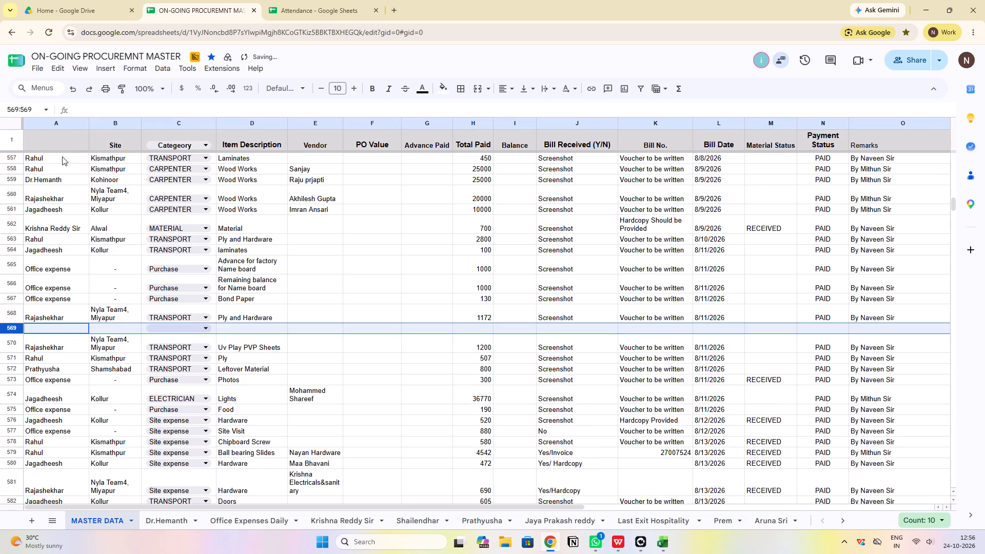
{"action": "left_click", "coordinate": [42, 329]}
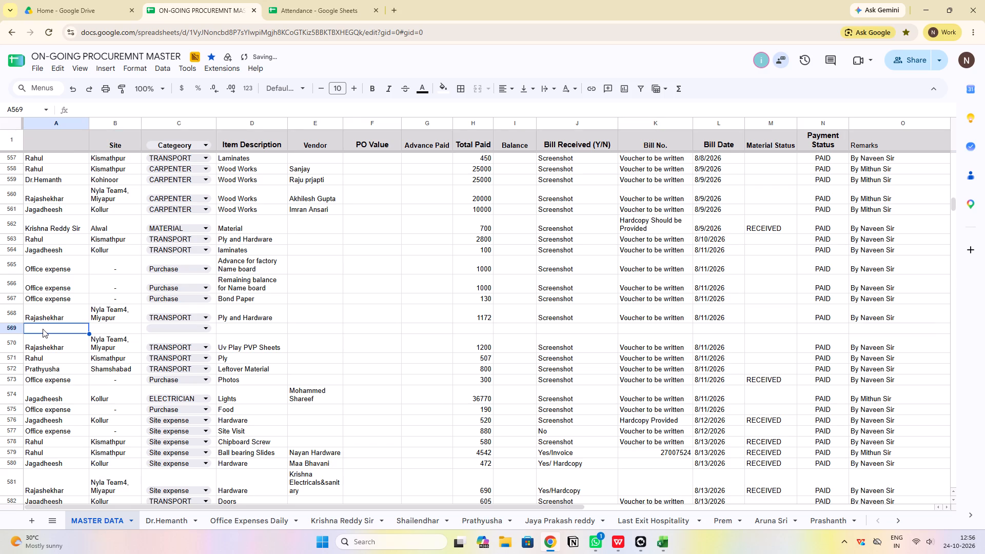
Enter Rajashekhar as the client and Nyla Team4, Miyapur as the site in blank row 569 of the master data.
{"action": "key", "text": "shift+r"}
{"action": "key", "text": "BackSpace"}
{"action": "key", "text": "shift+r"}
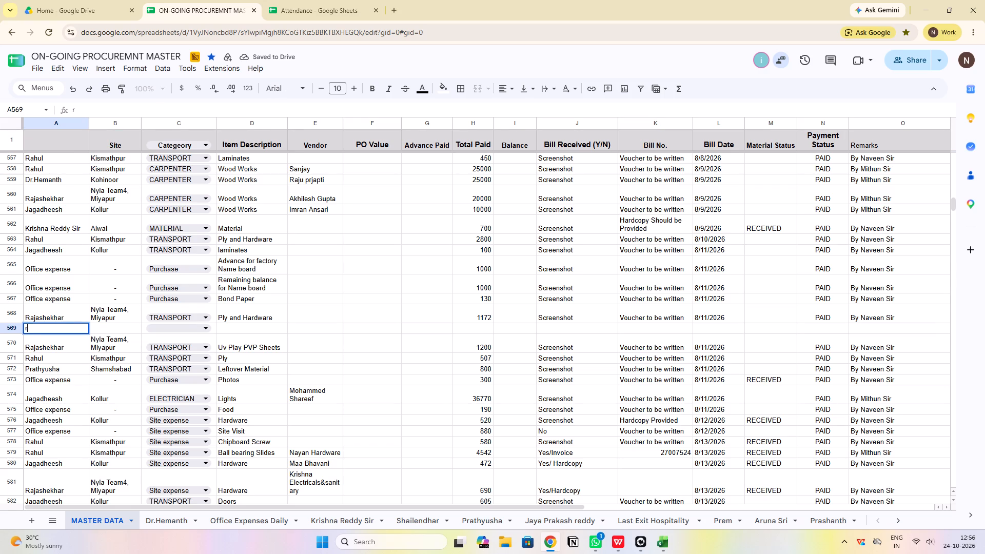
{"action": "key", "text": "BackSpace"}
{"action": "key", "text": "r"}
{"action": "key", "text": "BackSpace"}
{"action": "key", "text": "shift+r"}
{"action": "type", "text": "aja"}
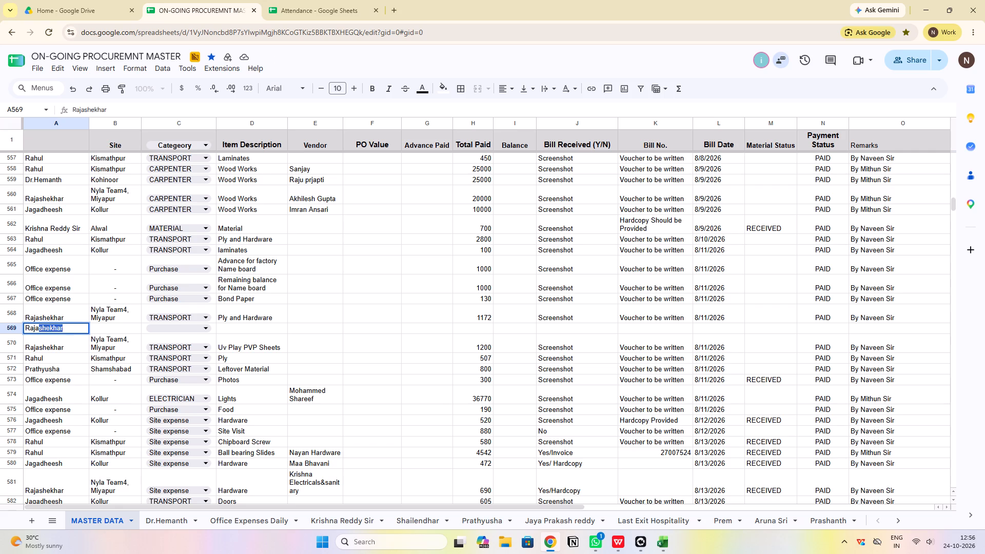
{"action": "key", "text": "Right"}
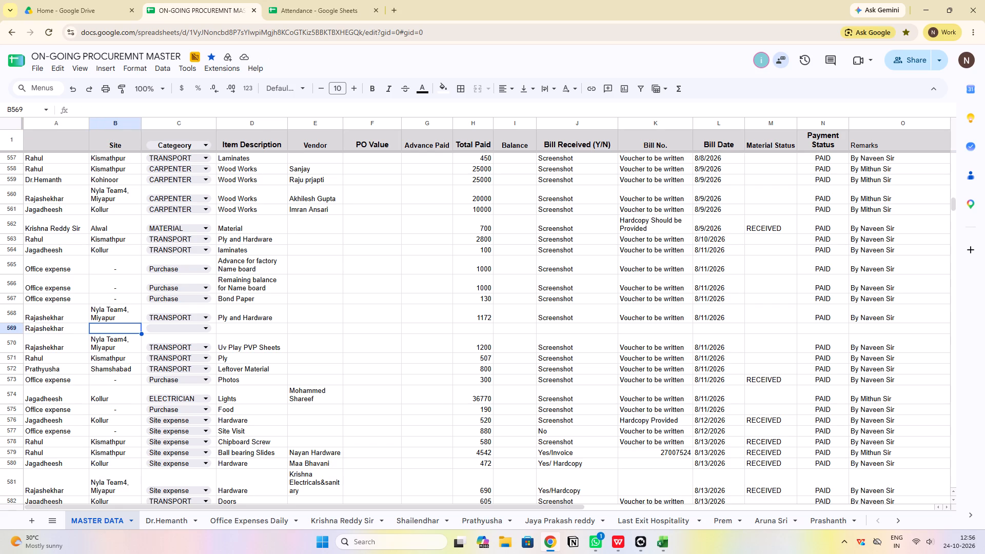
{"action": "key", "text": "shift+n"}
{"action": "key", "text": "Right"}
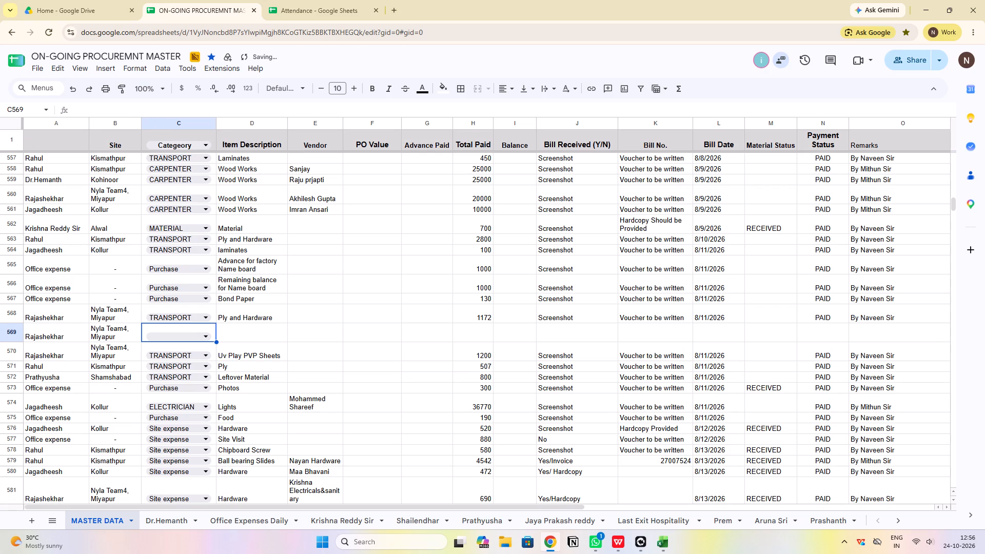
Set row 569's category to MATERIAL and its item description to PLY.
{"action": "key", "text": "Return"}
{"action": "left_click", "coordinate": [185, 434]}
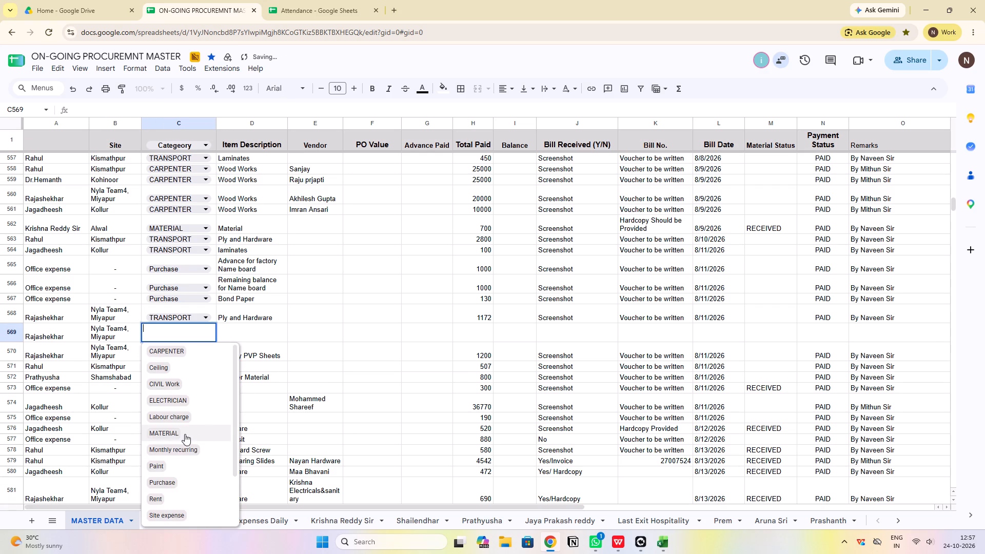
{"action": "left_click", "coordinate": [234, 326]}
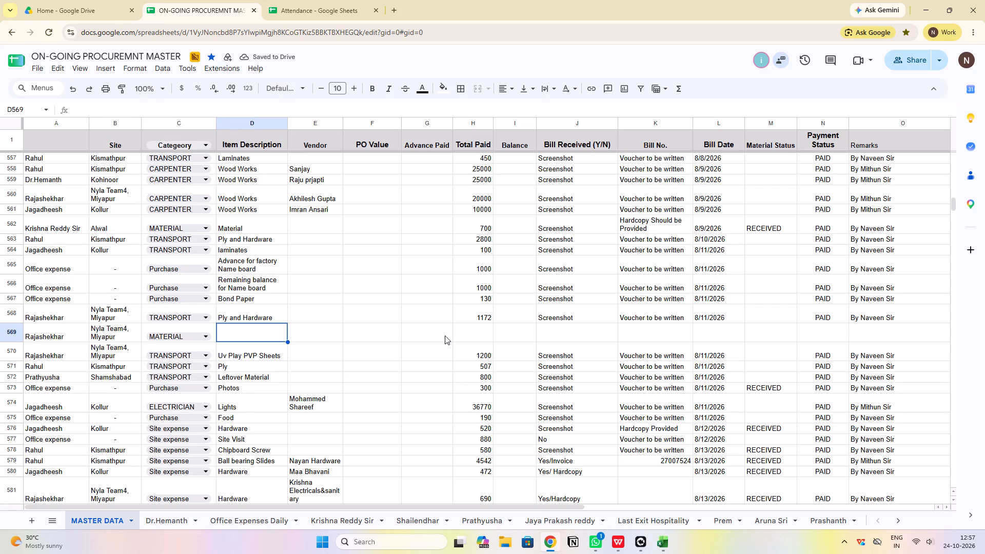
{"action": "type", "text": "PL"}
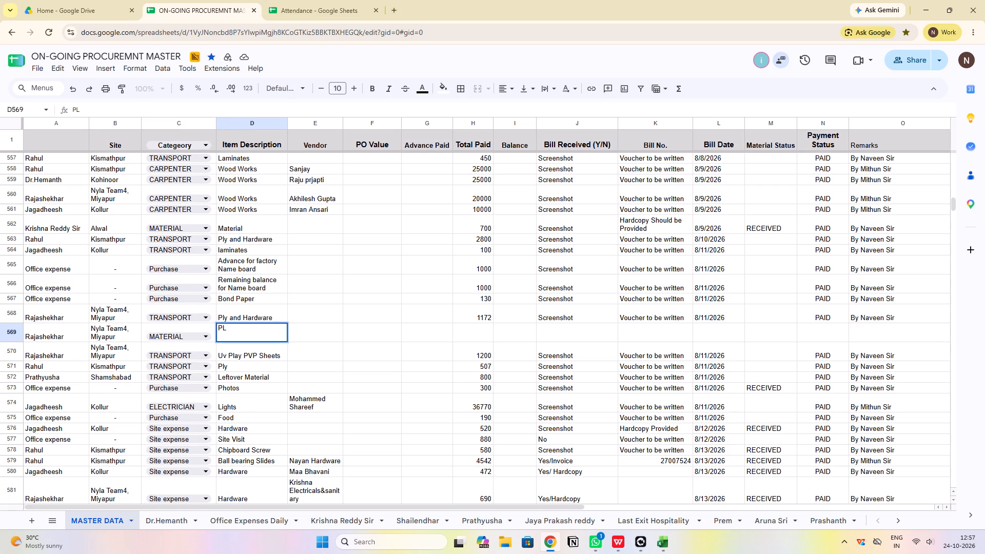
{"action": "key", "text": "shift+y"}
{"action": "key", "text": "Right"}
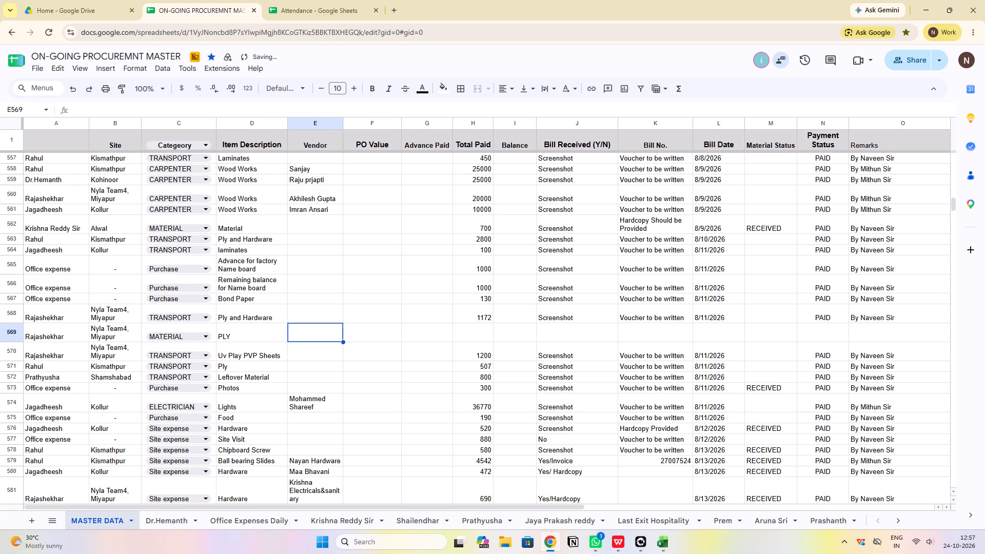
Enter UV PLYLAM as the vendor in row 569.
{"action": "type", "text": "UV"}
{"action": "key", "text": "space"}
{"action": "type", "text": "PLY"}
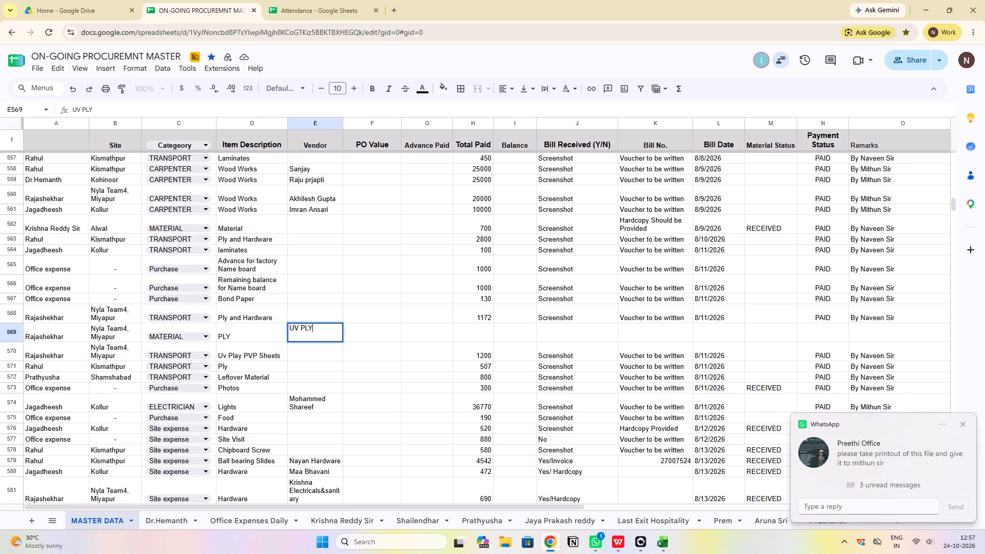
{"action": "type", "text": "LA"}
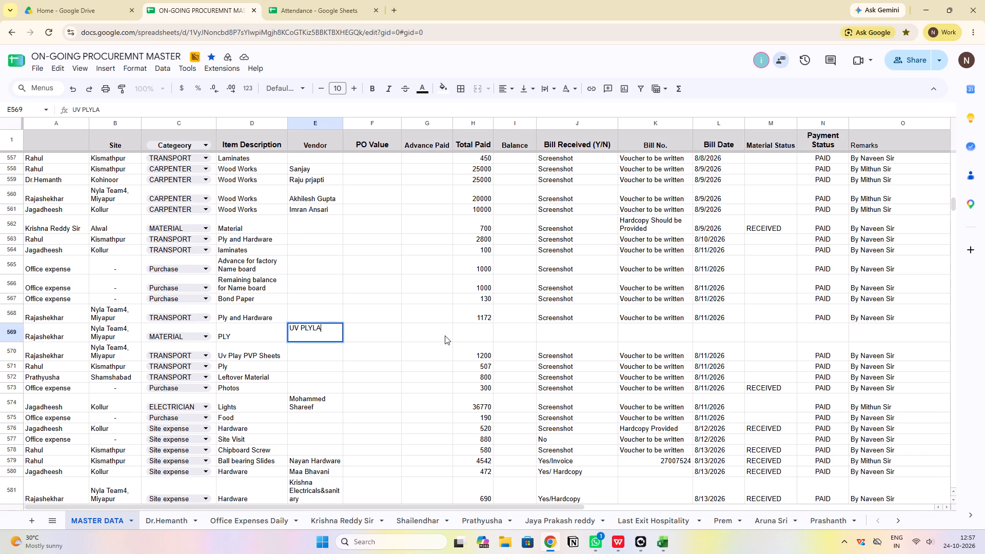
{"action": "key", "text": "shift+m"}
{"action": "key", "text": "Right"}
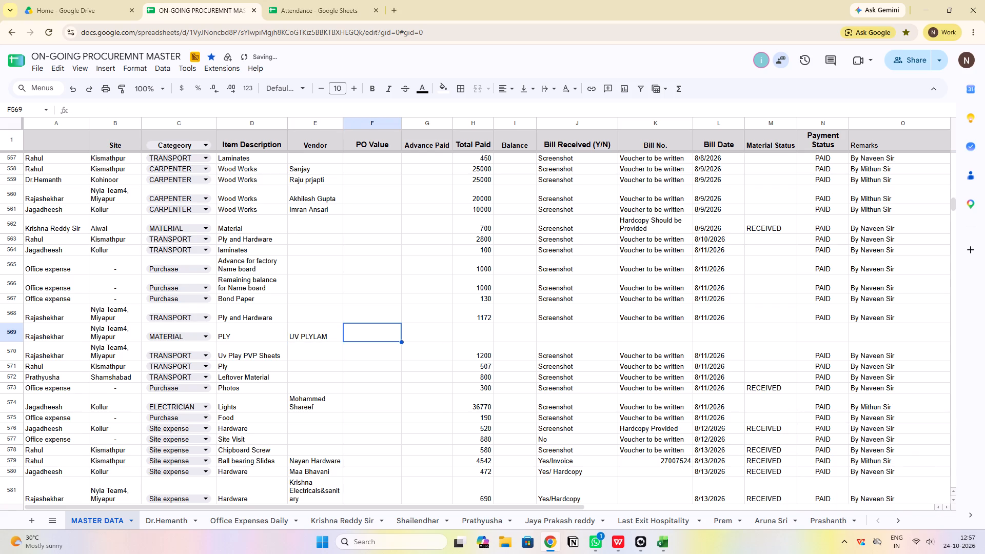
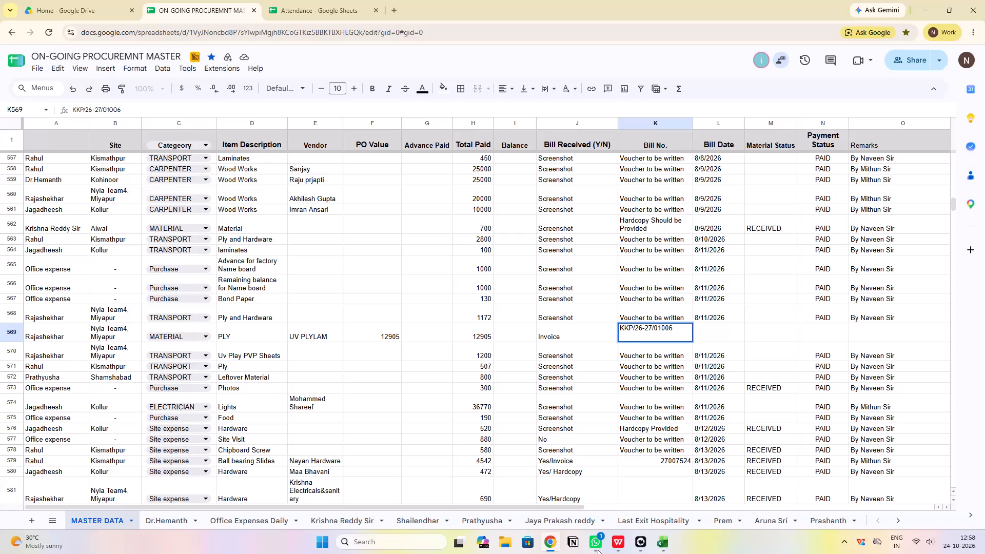
Enter 8/11/2026 as the bill date in row 569, after bill number KKP/26-27/01006.
{"action": "key", "text": "Right"}
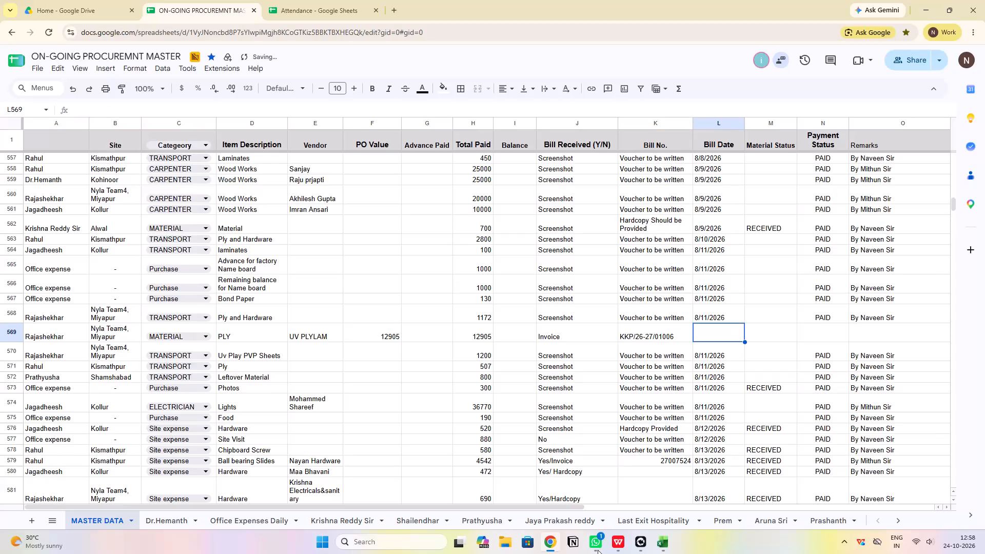
{"action": "type", "text": "8/11/2026"}
{"action": "key", "text": "Right"}
{"action": "key", "text": "Right"}
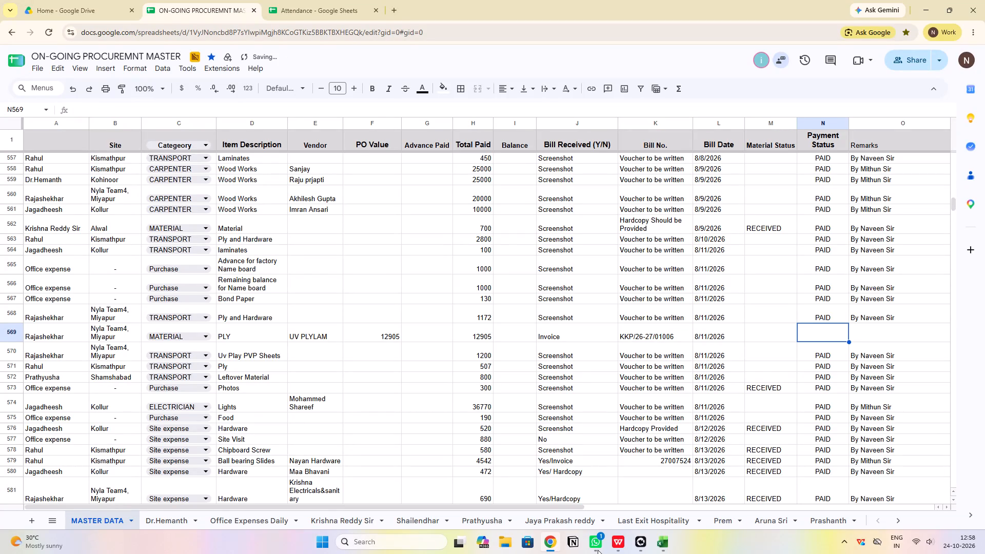
{"action": "key", "text": "Left"}
{"action": "key", "text": "Left"}
{"action": "key", "text": "Left"}
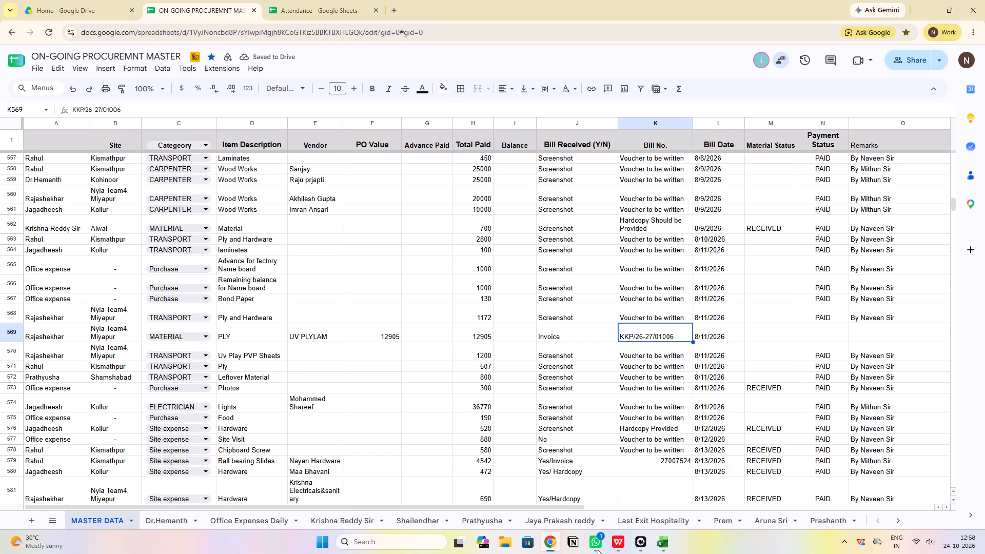
Look through the master data bills dated after 8/11/2026 and locate the Rajashekhar material transport entry among the 8/27/2026 bills.
{"action": "key", "text": "Right"}
{"action": "key", "text": "Down"}
{"action": "key", "text": "Down"}
{"action": "key", "text": "Down"}
{"action": "key", "text": "Down"}
{"action": "key", "text": "Down"}
{"action": "key", "text": "Down"}
{"action": "key", "text": "Down"}
{"action": "key", "text": "Down"}
{"action": "key", "text": "Down"}
{"action": "key", "text": "Down"}
{"action": "key", "text": "Down"}
{"action": "key", "text": "Down"}
{"action": "key", "text": "Down"}
{"action": "key", "text": "Down"}
{"action": "key", "text": "Down"}
{"action": "key", "text": "Down"}
{"action": "key", "text": "Down"}
{"action": "key", "text": "Down"}
{"action": "key", "text": "Down"}
{"action": "key", "text": "Down"}
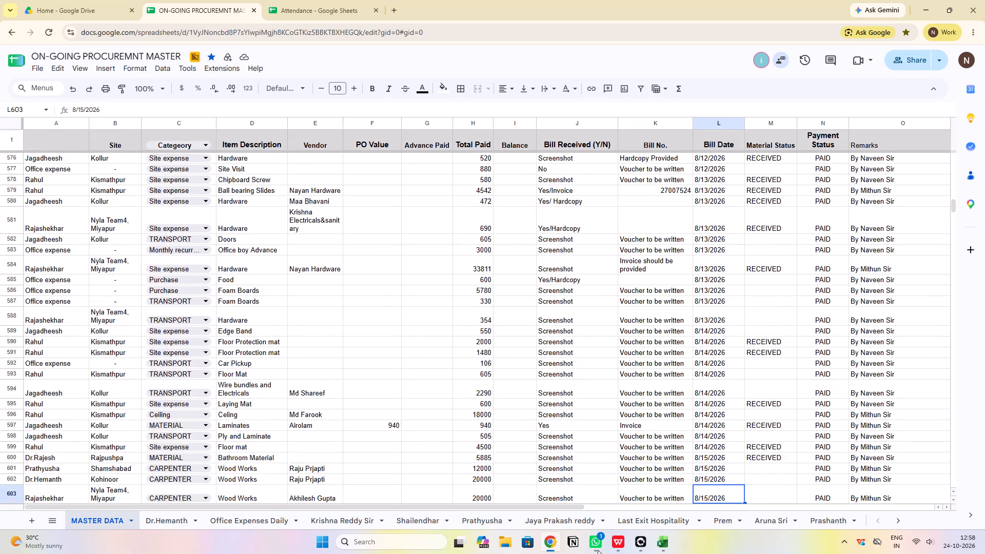
{"action": "key", "text": "Down"}
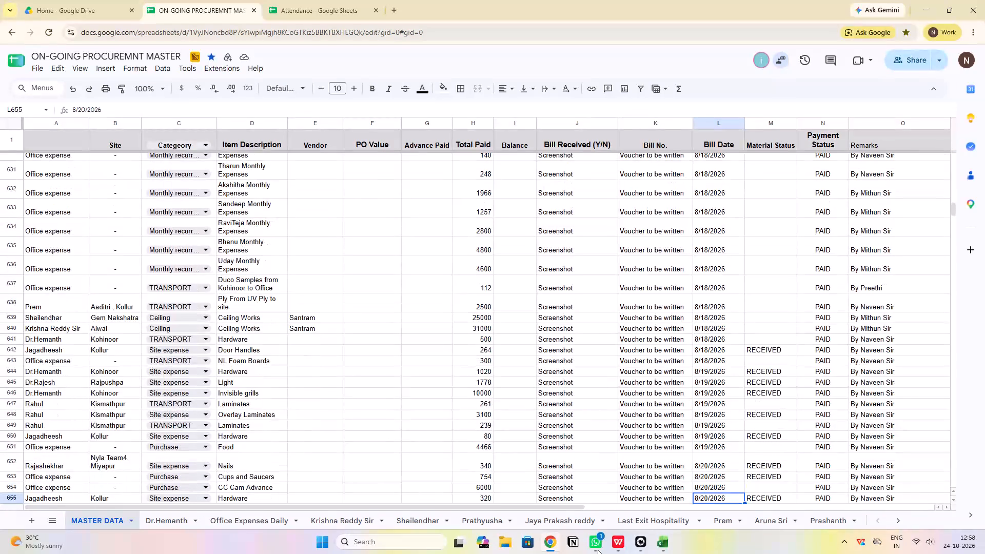
{"action": "key", "text": "Down"}
{"action": "key", "text": "Down"}
{"action": "key", "text": "Down"}
{"action": "key", "text": "Down"}
{"action": "key", "text": "Down"}
{"action": "key", "text": "Down"}
{"action": "key", "text": "Down"}
{"action": "key", "text": "Down"}
{"action": "key", "text": "Down"}
{"action": "key", "text": "Down"}
{"action": "key", "text": "Down"}
{"action": "key", "text": "Down"}
{"action": "key", "text": "Down"}
{"action": "key", "text": "Down"}
{"action": "key", "text": "Down"}
{"action": "key", "text": "Down"}
{"action": "key", "text": "Down"}
{"action": "key", "text": "Down"}
{"action": "key", "text": "Down"}
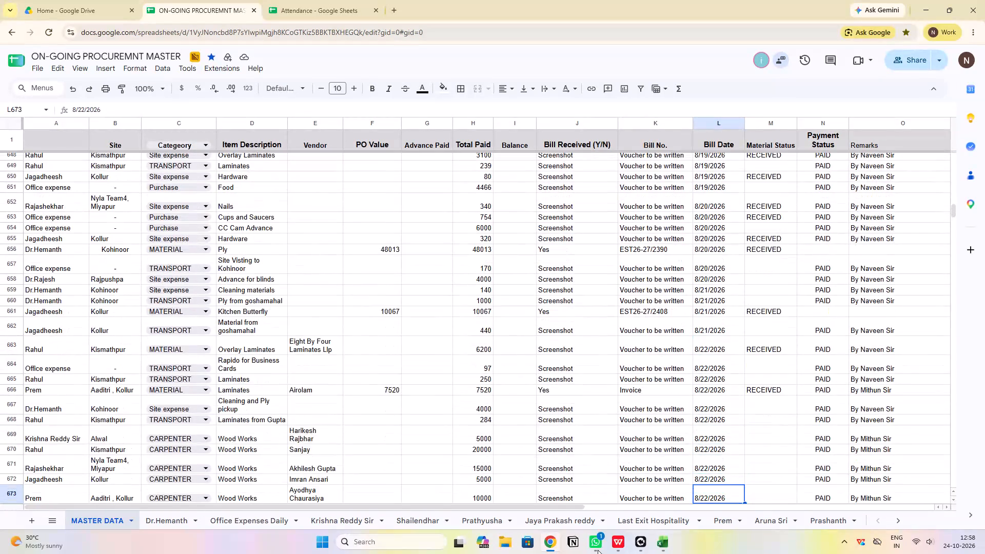
{"action": "key", "text": "Down"}
{"action": "key", "text": "Down"}
{"action": "key", "text": "Down"}
{"action": "key", "text": "Down"}
{"action": "key", "text": "Down"}
{"action": "key", "text": "Down"}
{"action": "key", "text": "Down"}
{"action": "key", "text": "Down"}
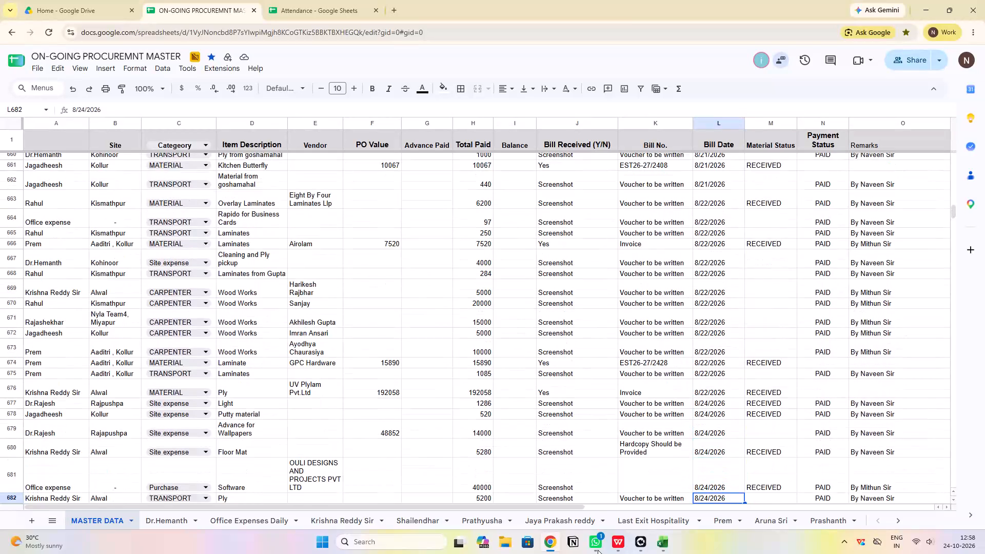
{"action": "key", "text": "Down"}
{"action": "key", "text": "Down"}
{"action": "key", "text": "Down"}
{"action": "key", "text": "Down"}
{"action": "key", "text": "Down"}
{"action": "key", "text": "Down"}
{"action": "key", "text": "Down"}
{"action": "key", "text": "Down"}
{"action": "key", "text": "Down"}
{"action": "key", "text": "Down"}
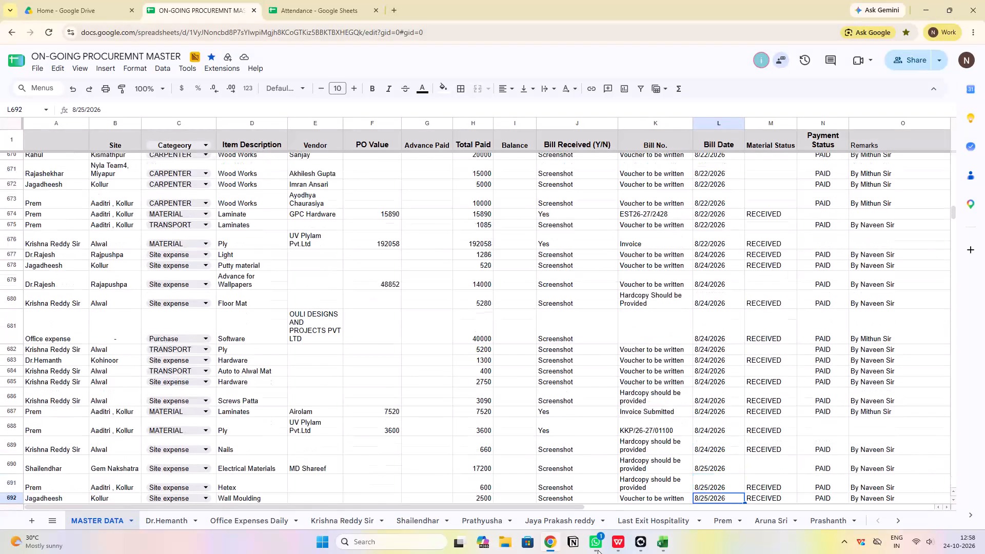
{"action": "key", "text": "Down"}
{"action": "key", "text": "Down"}
{"action": "key", "text": "Down"}
{"action": "key", "text": "Down"}
{"action": "key", "text": "Down"}
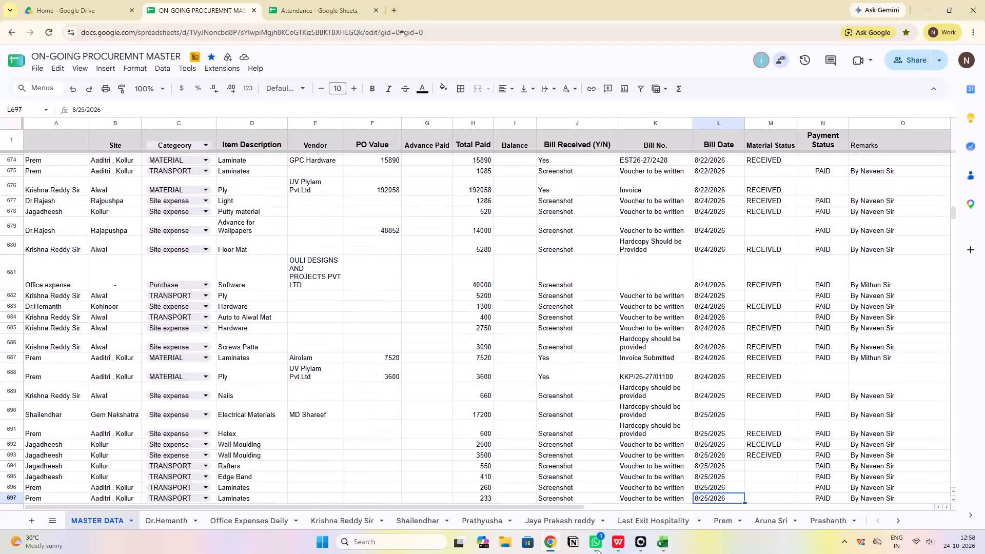
{"action": "key", "text": "Down"}
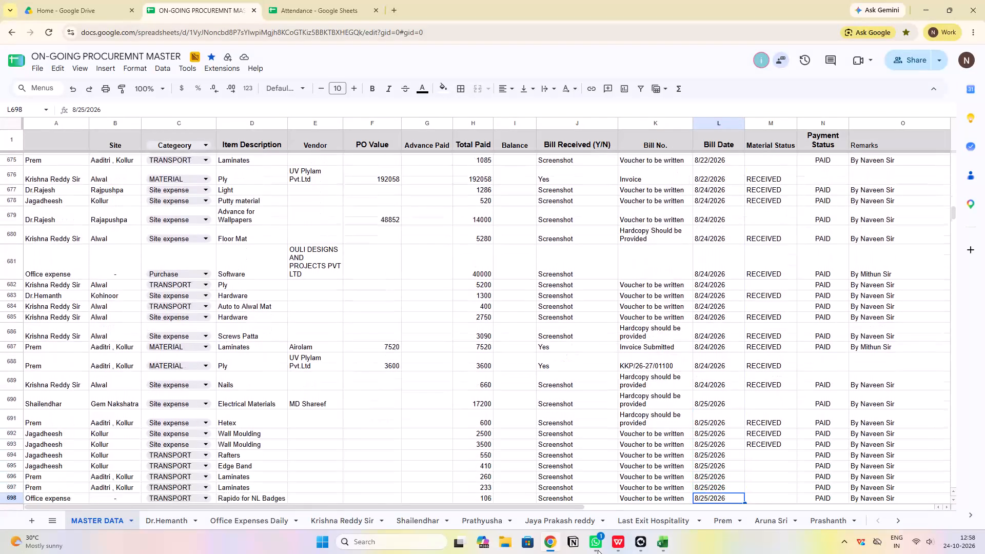
{"action": "key", "text": "Down"}
{"action": "key", "text": "Down"}
{"action": "key", "text": "Down"}
{"action": "key", "text": "Down"}
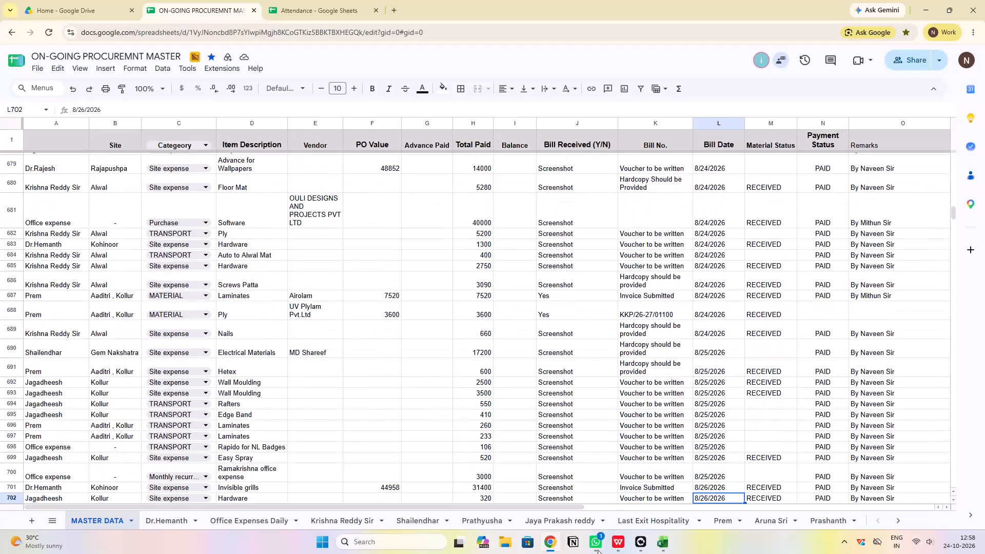
{"action": "key", "text": "Down"}
{"action": "key", "text": "Down"}
{"action": "key", "text": "Down"}
{"action": "key", "text": "Down"}
{"action": "key", "text": "Down"}
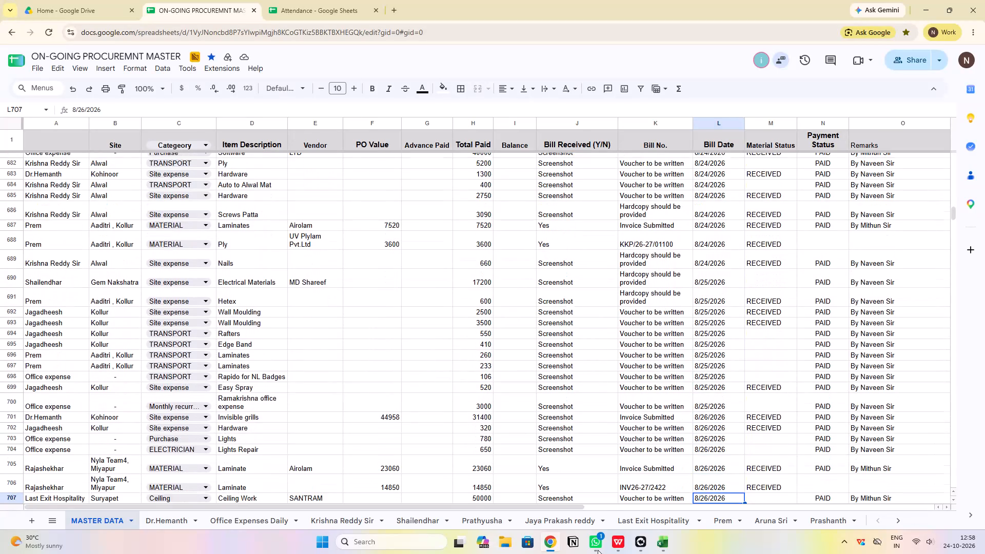
{"action": "key", "text": "Down"}
{"action": "key", "text": "Down"}
{"action": "key", "text": "Down"}
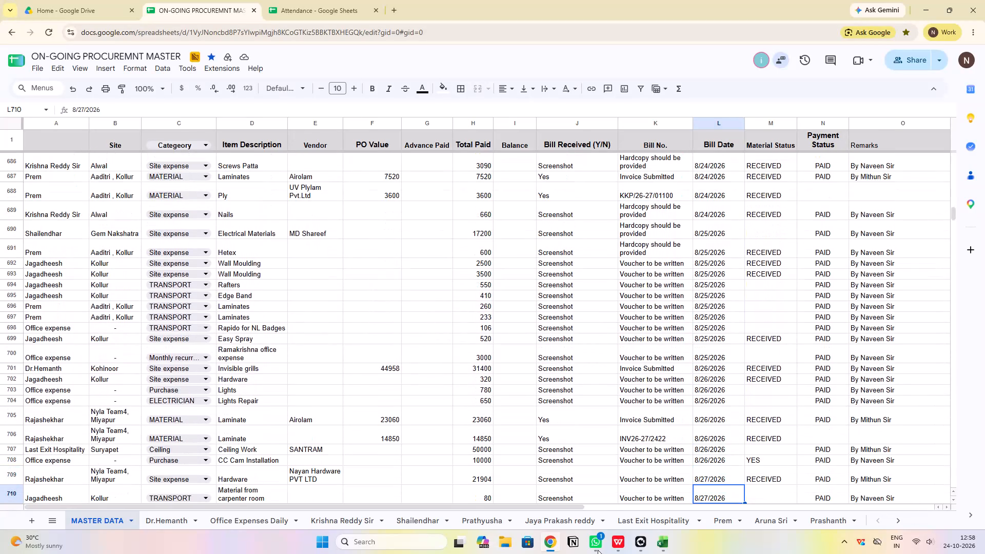
{"action": "key", "text": "Down"}
{"action": "key", "text": "Down"}
{"action": "key", "text": "Down"}
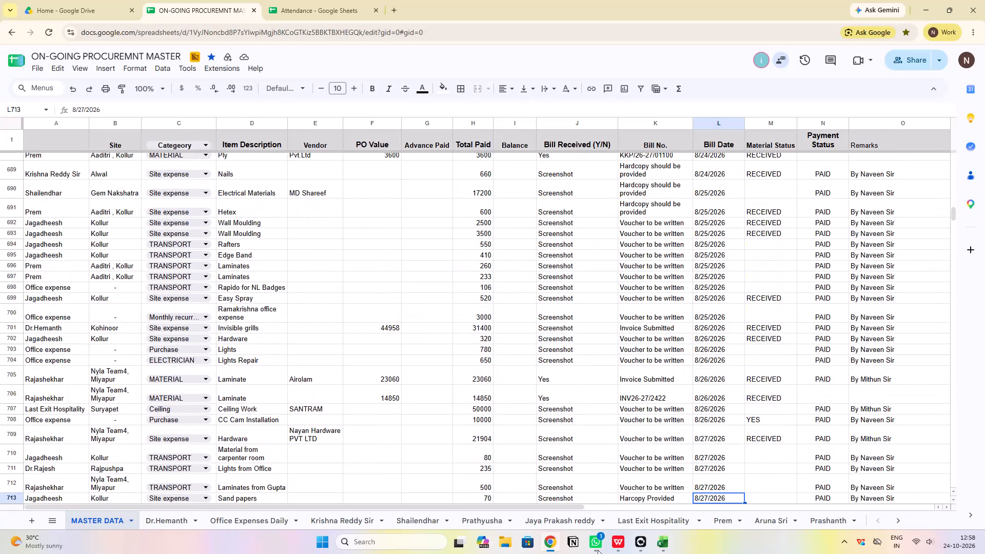
{"action": "key", "text": "Down"}
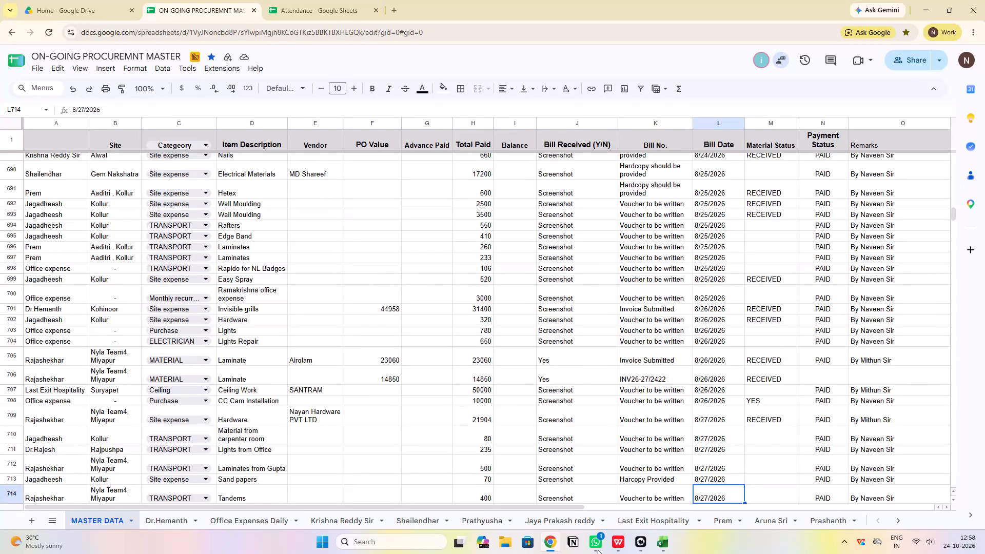
{"action": "key", "text": "Down"}
{"action": "key", "text": "Down"}
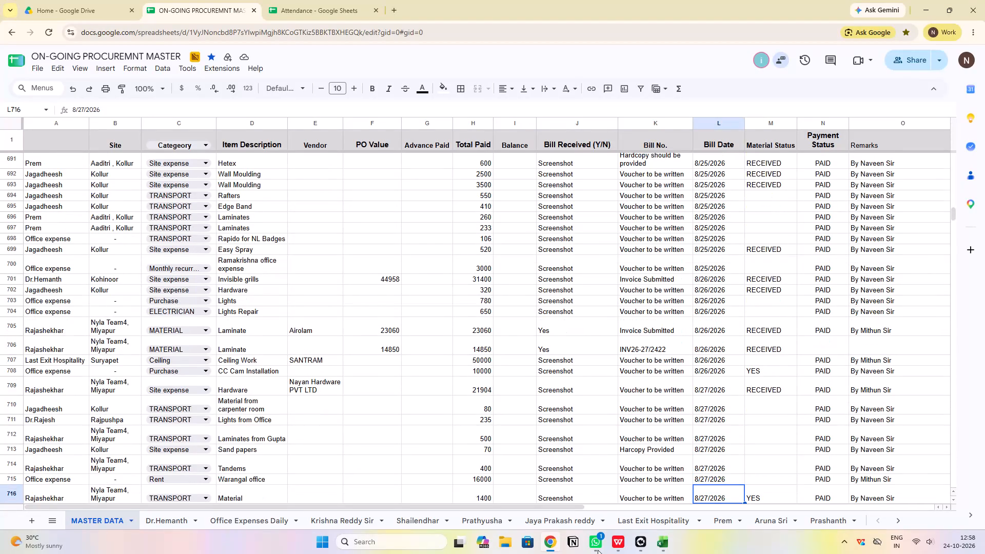
{"action": "key", "text": "Down"}
{"action": "key", "text": "Down"}
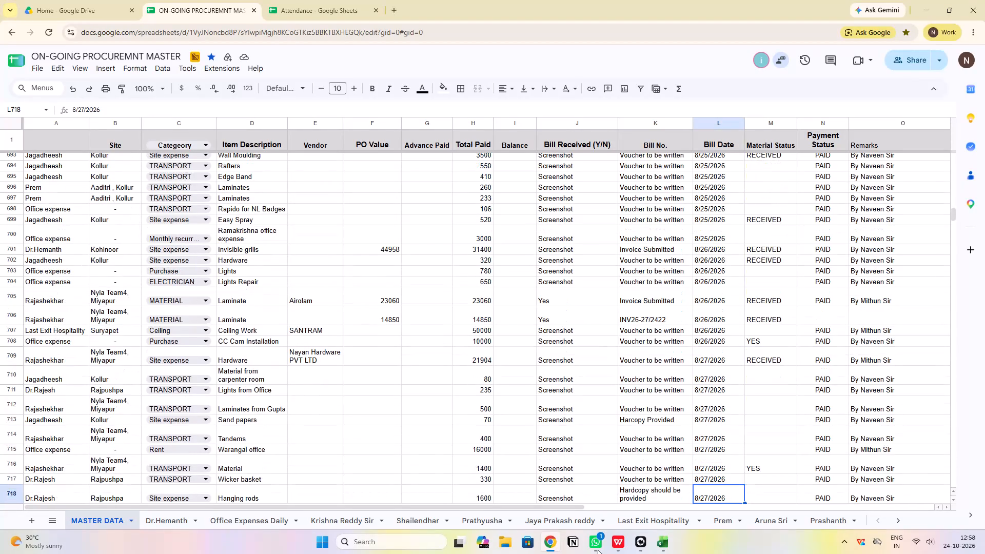
{"action": "key", "text": "Up"}
{"action": "key", "text": "Up"}
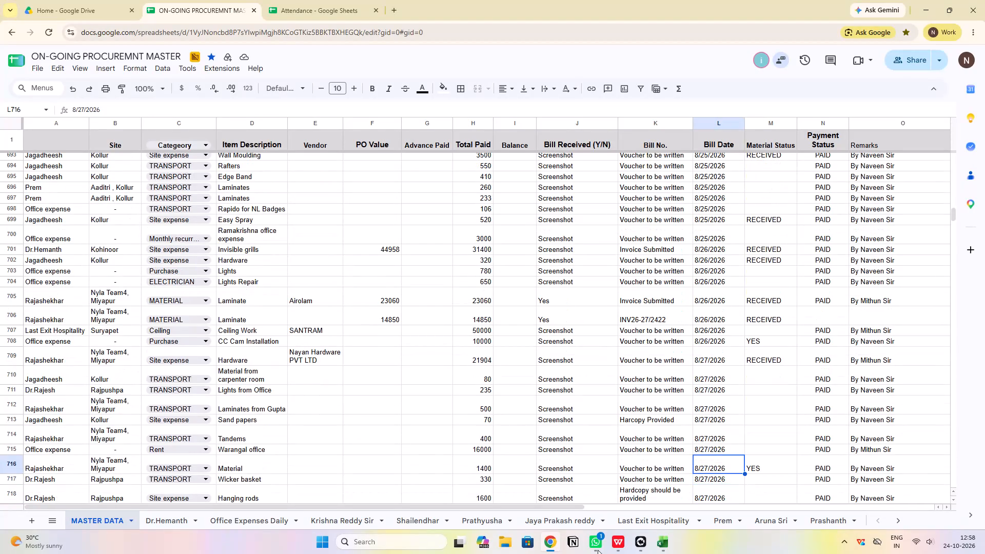
{"action": "key", "text": "Left"}
{"action": "key", "text": "Left"}
{"action": "key", "text": "Left"}
{"action": "key", "text": "Left"}
{"action": "key", "text": "Left"}
{"action": "key", "text": "Left"}
{"action": "key", "text": "Left"}
{"action": "key", "text": "Left"}
{"action": "key", "text": "Left"}
{"action": "key", "text": "Left"}
{"action": "key", "text": "Left"}
{"action": "key", "text": "Left"}
{"action": "key", "text": "Left"}
{"action": "key", "text": "Left"}
{"action": "key", "text": "Left"}
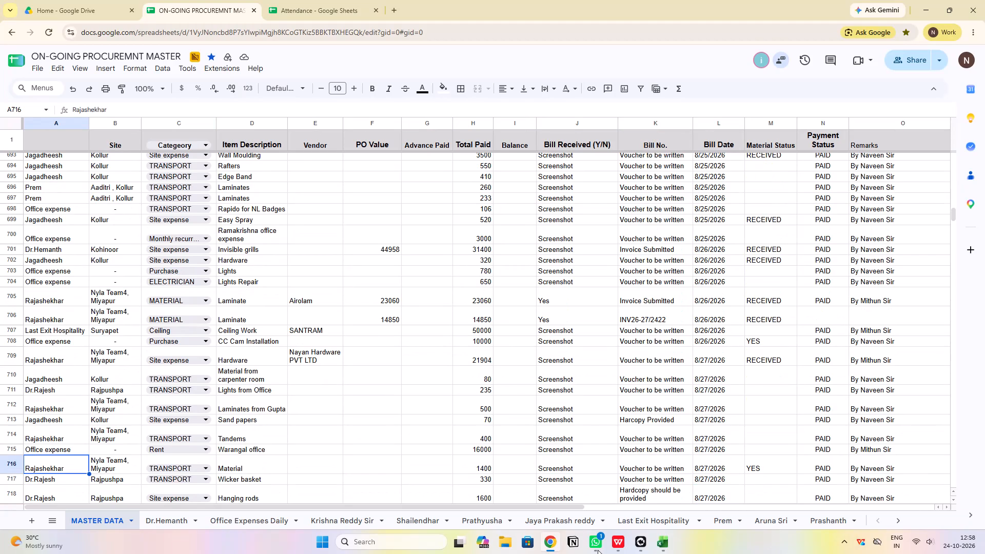
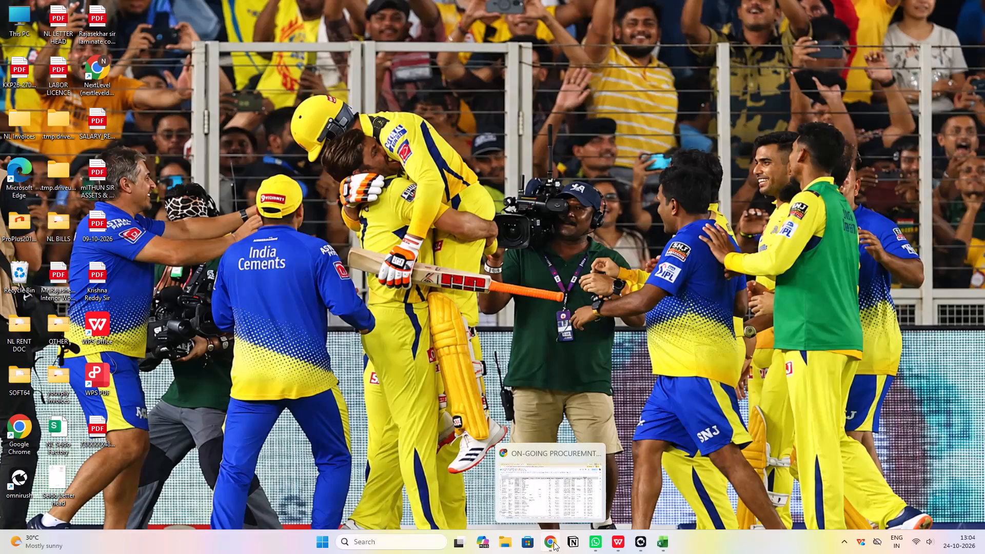
Switch to the ON-GOING PROCUREMNT MASTER spreadsheet and insert an empty row above the Rajashekhar material transport entry in row 716.
{"action": "left_click", "coordinate": [554, 542]}
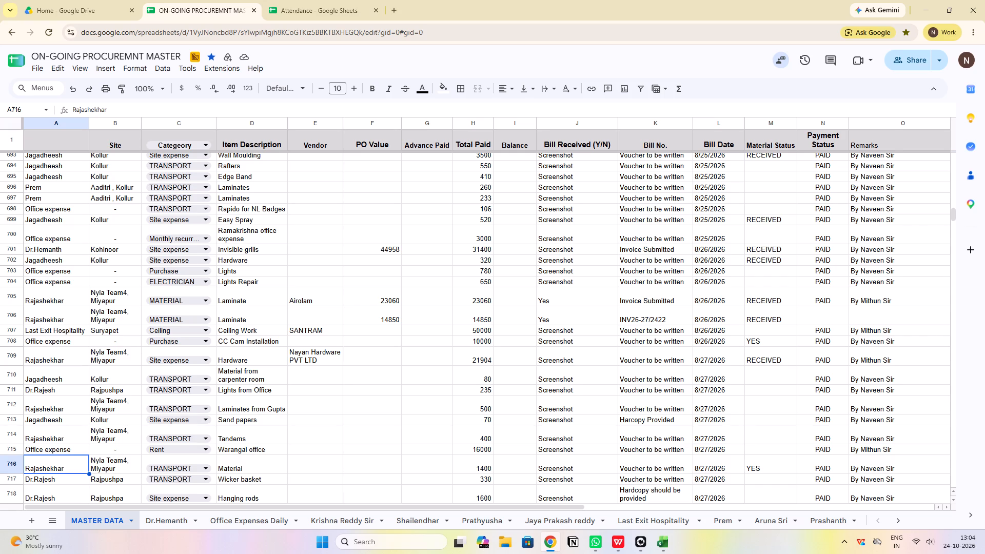
{"action": "right_click", "coordinate": [17, 463]}
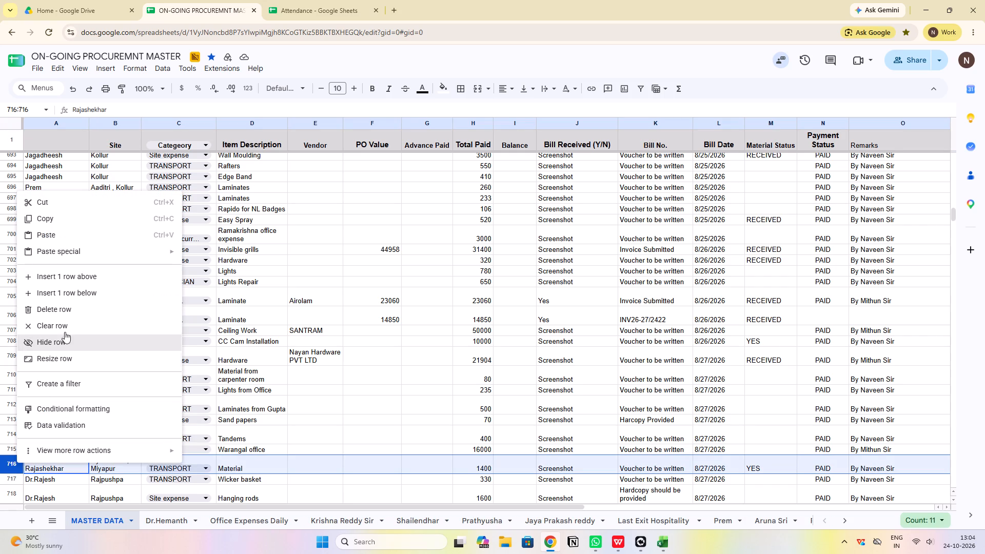
{"action": "left_click", "coordinate": [74, 274]}
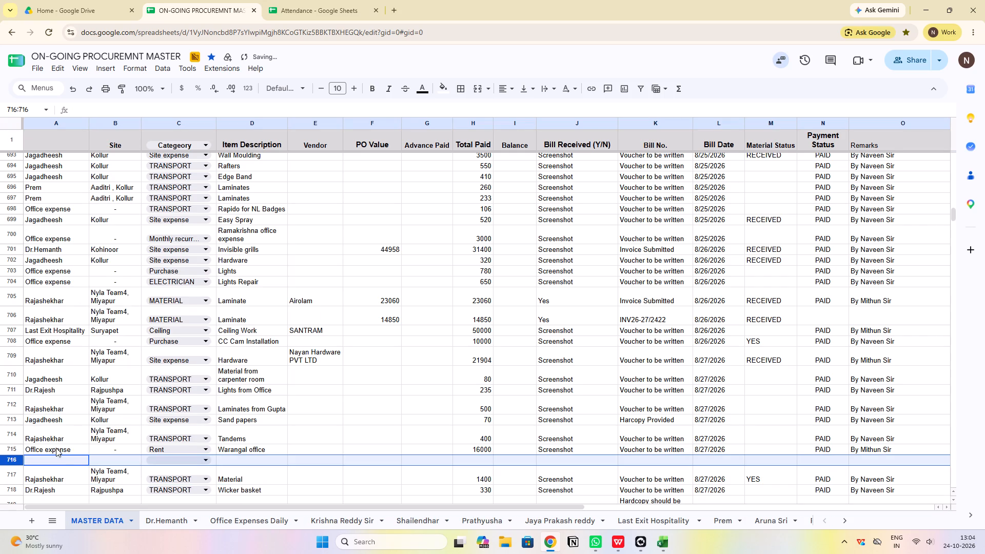
{"action": "left_click", "coordinate": [60, 460]}
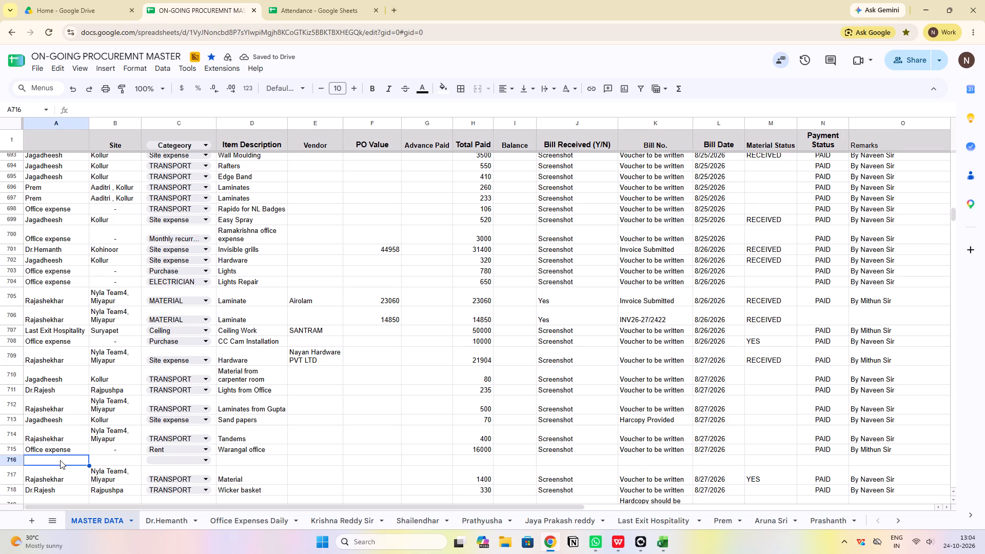
{"action": "key", "text": "shift+r"}
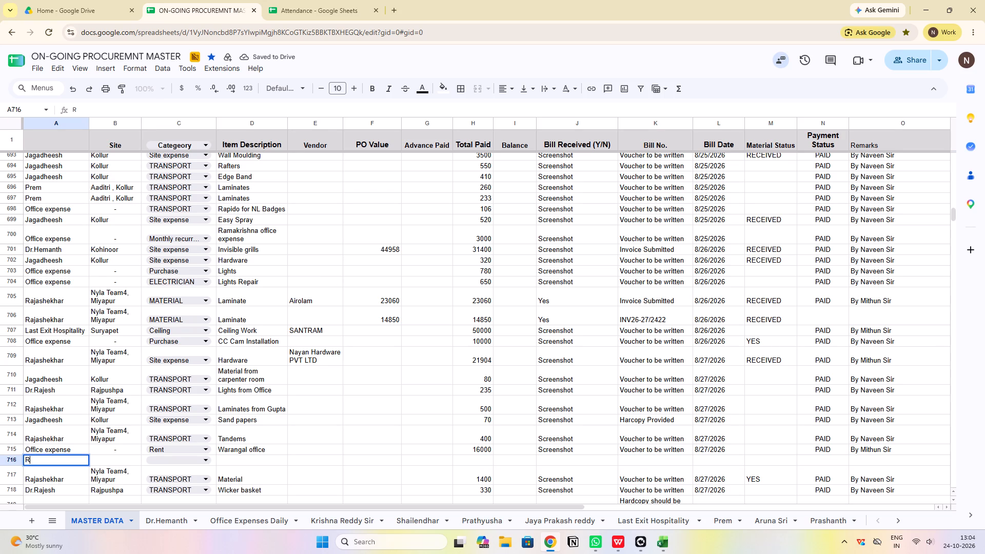
{"action": "type", "text": "aja"}
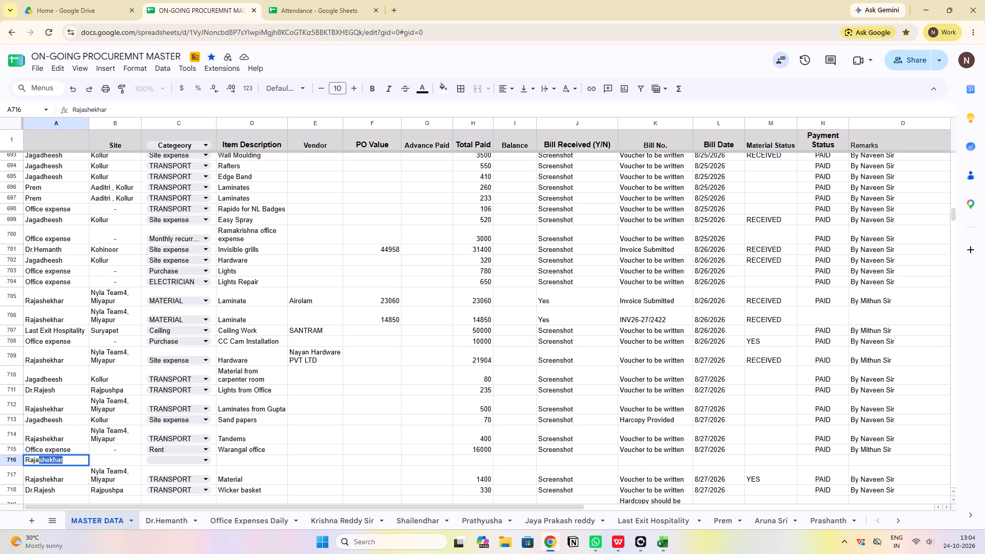
{"action": "key", "text": "Right"}
{"action": "key", "text": "shift+n"}
{"action": "key", "text": "Right"}
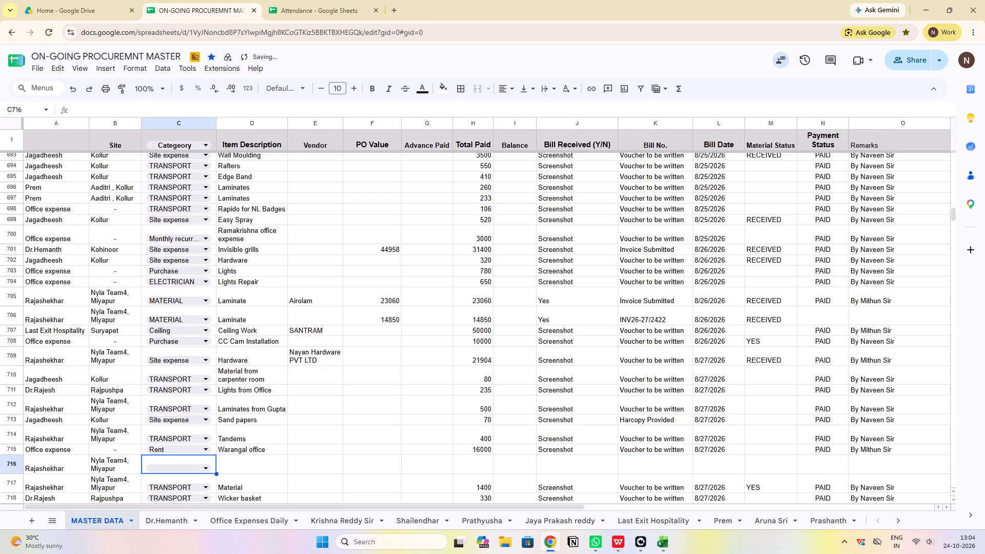
{"action": "key", "text": "Return"}
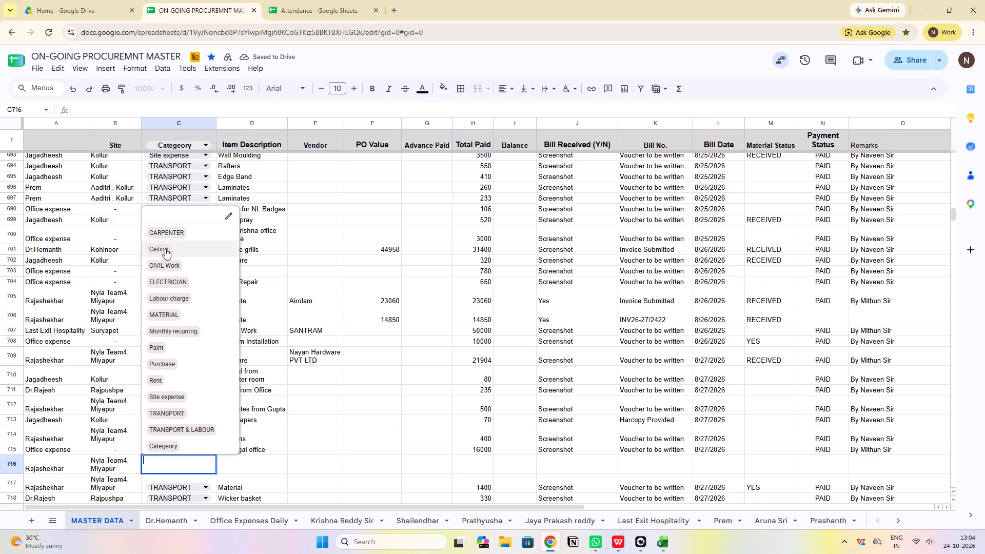
{"action": "scroll", "coordinate": [163, 365], "scroll_direction": "down", "scroll_amount": 3}
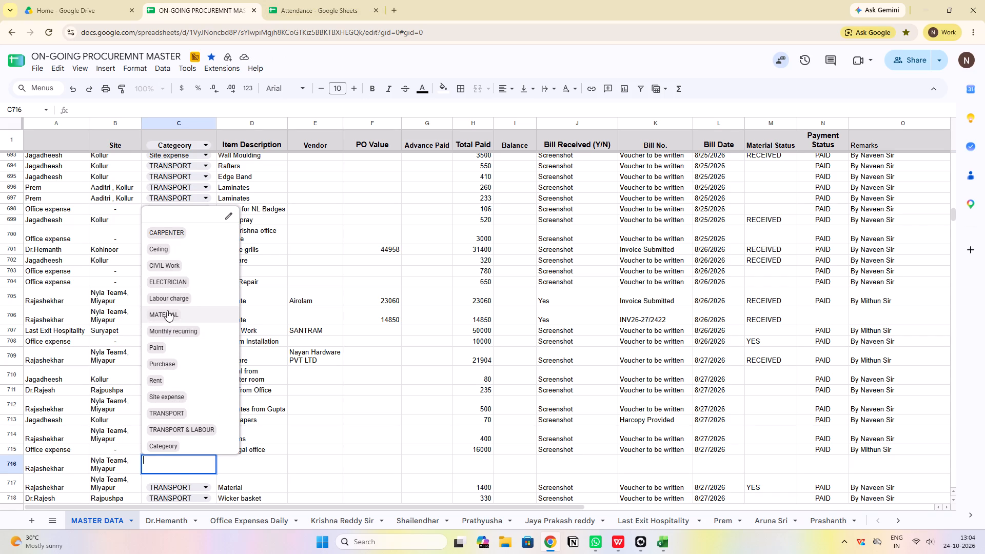
{"action": "left_click", "coordinate": [167, 315]}
Enter Ply as the item description and UV PLYLAM as the vendor in row 716.
{"action": "left_click", "coordinate": [244, 458]}
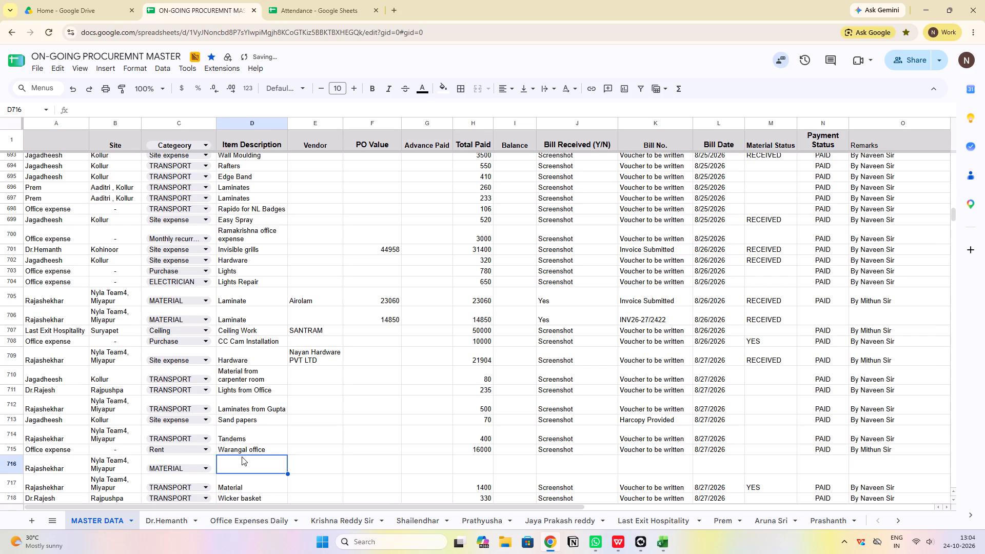
{"action": "key", "text": "shift+u"}
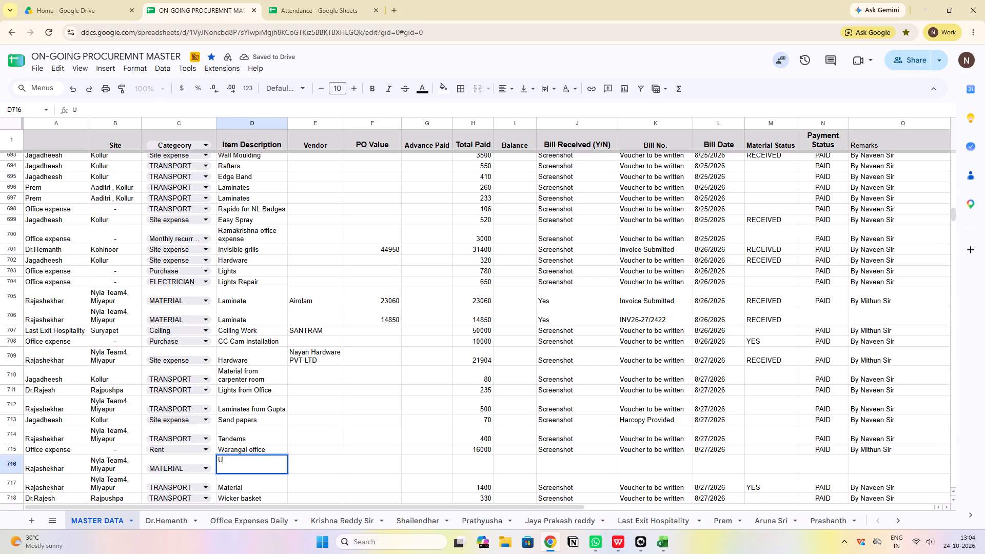
{"action": "key", "text": "BackSpace"}
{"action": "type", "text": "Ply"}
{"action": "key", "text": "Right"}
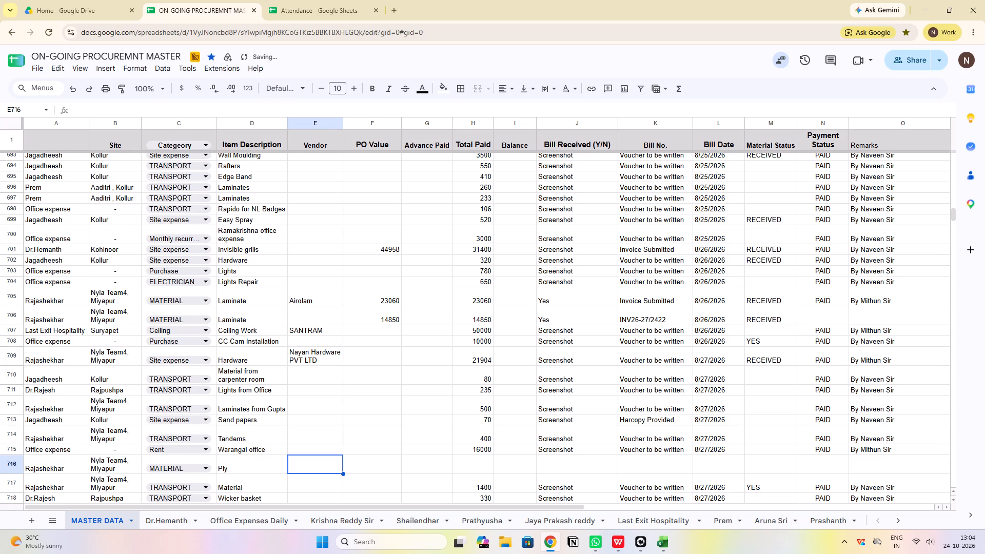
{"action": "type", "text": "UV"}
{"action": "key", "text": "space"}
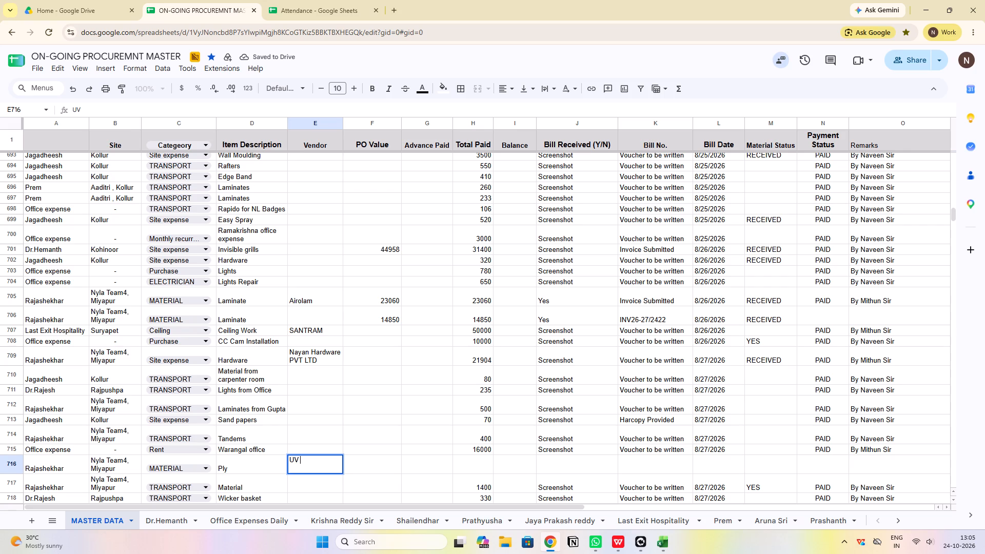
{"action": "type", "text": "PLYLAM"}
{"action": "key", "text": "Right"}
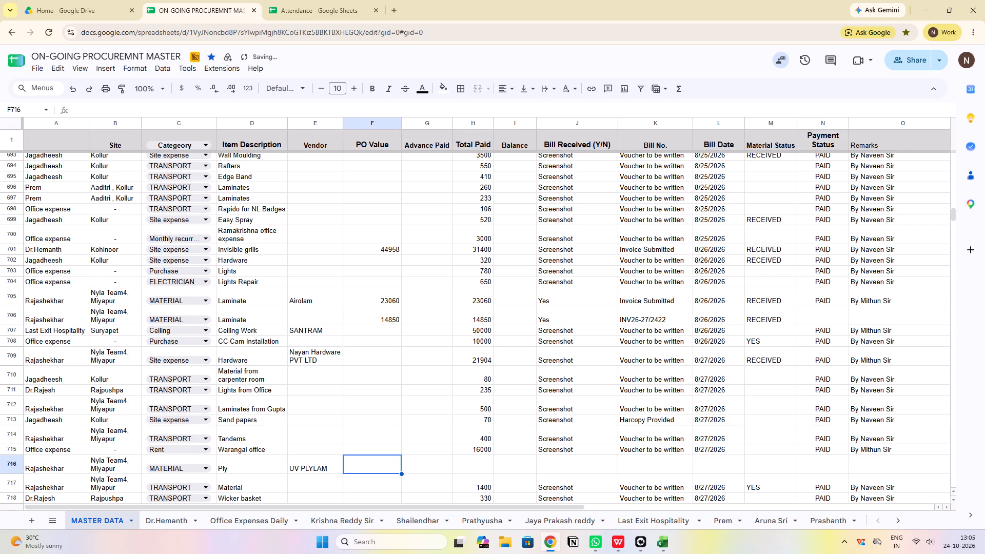
Enter 25116 as both the PO value and the total paid in row 716.
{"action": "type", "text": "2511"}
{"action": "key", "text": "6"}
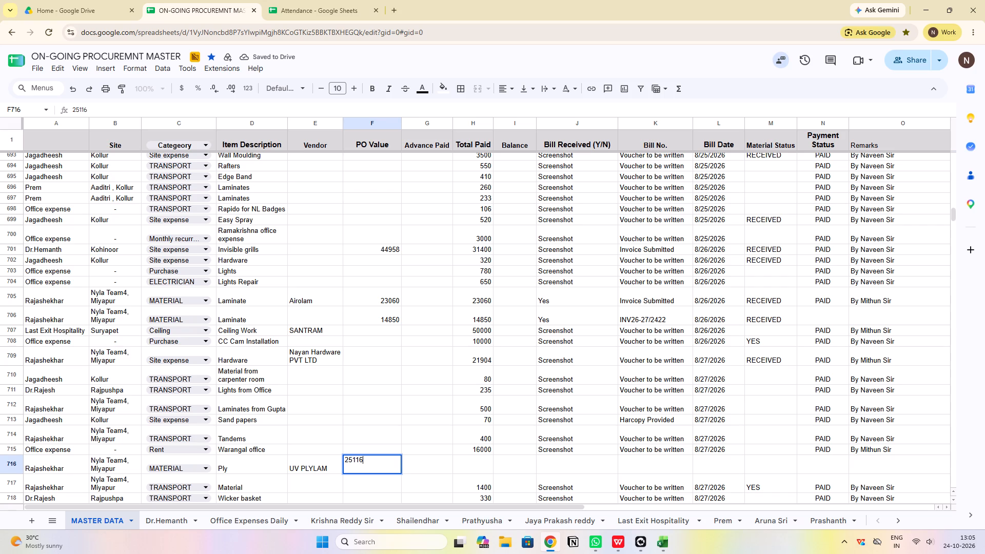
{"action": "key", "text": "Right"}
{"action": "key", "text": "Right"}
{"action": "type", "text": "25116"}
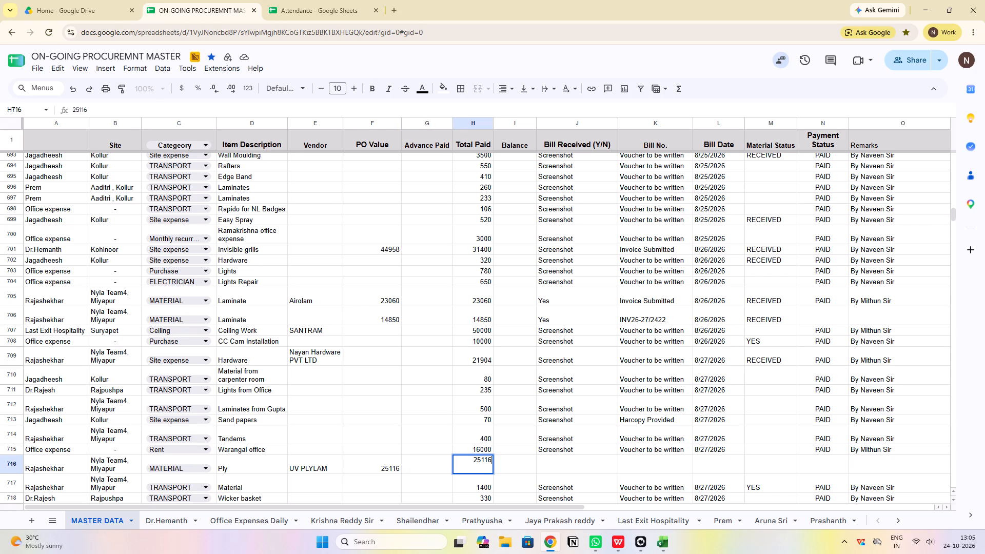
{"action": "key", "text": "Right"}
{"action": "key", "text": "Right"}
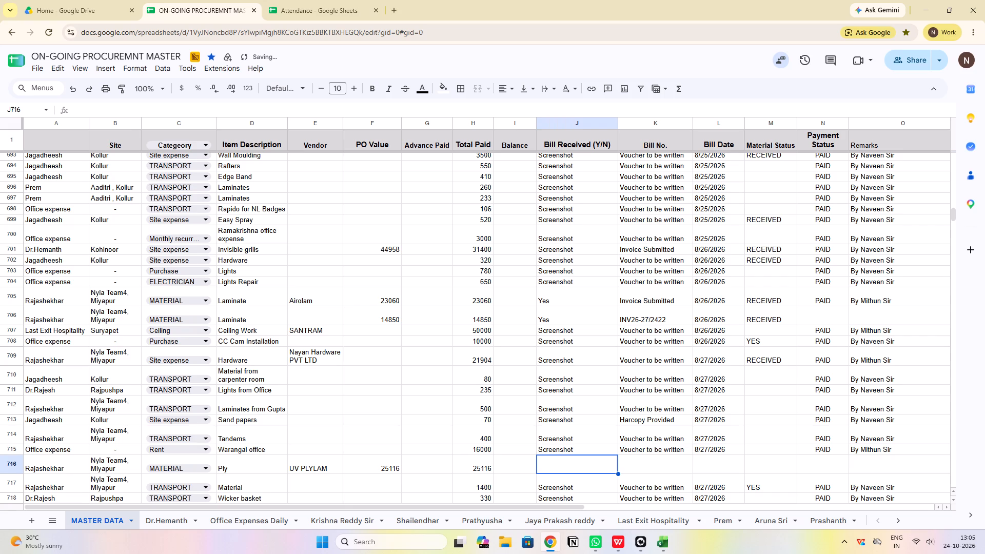
Record the bill received in row 716 as INvoice with bill number KKP/26-27/01117.
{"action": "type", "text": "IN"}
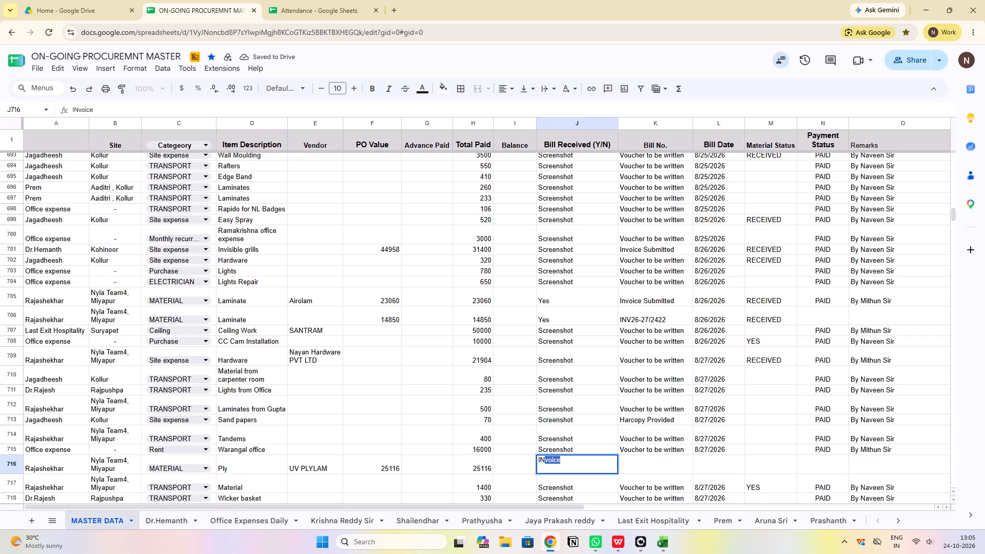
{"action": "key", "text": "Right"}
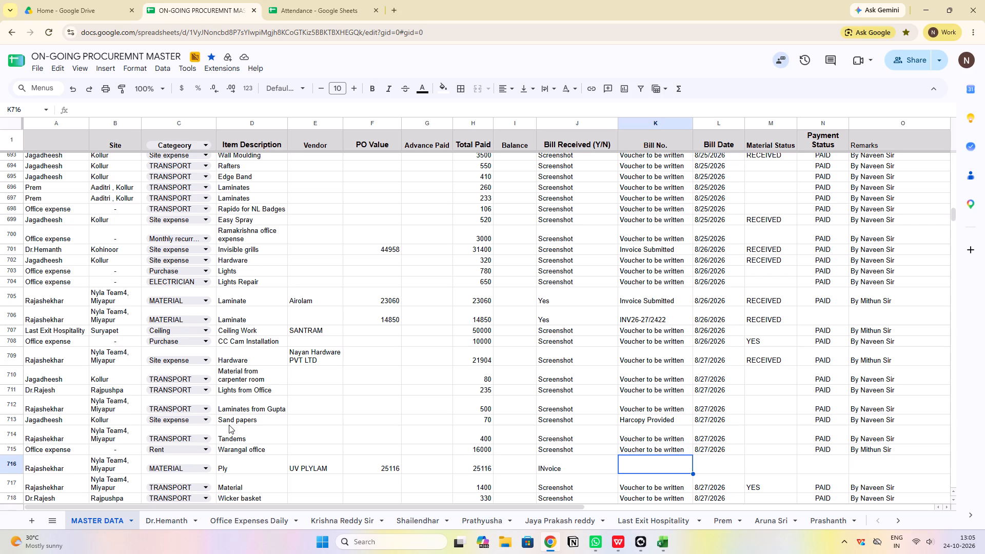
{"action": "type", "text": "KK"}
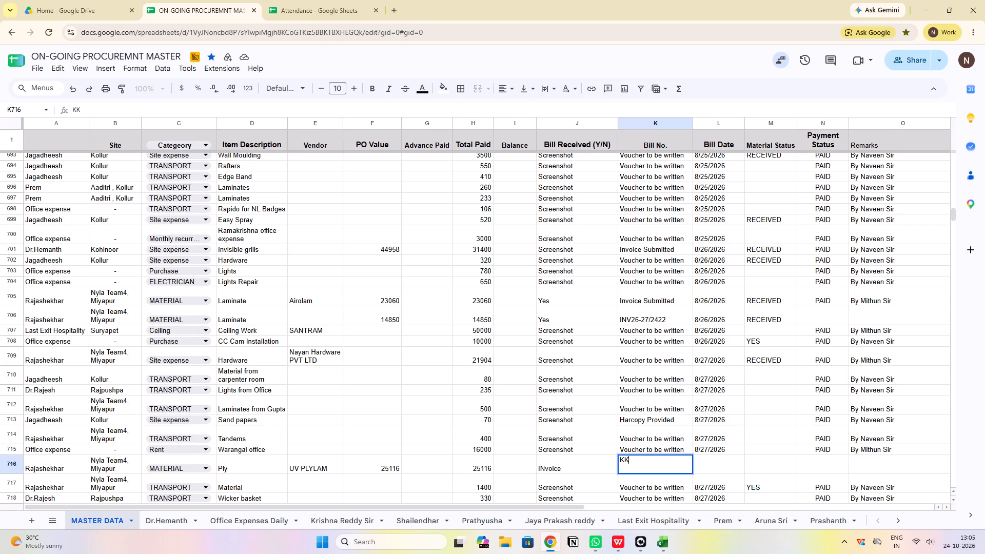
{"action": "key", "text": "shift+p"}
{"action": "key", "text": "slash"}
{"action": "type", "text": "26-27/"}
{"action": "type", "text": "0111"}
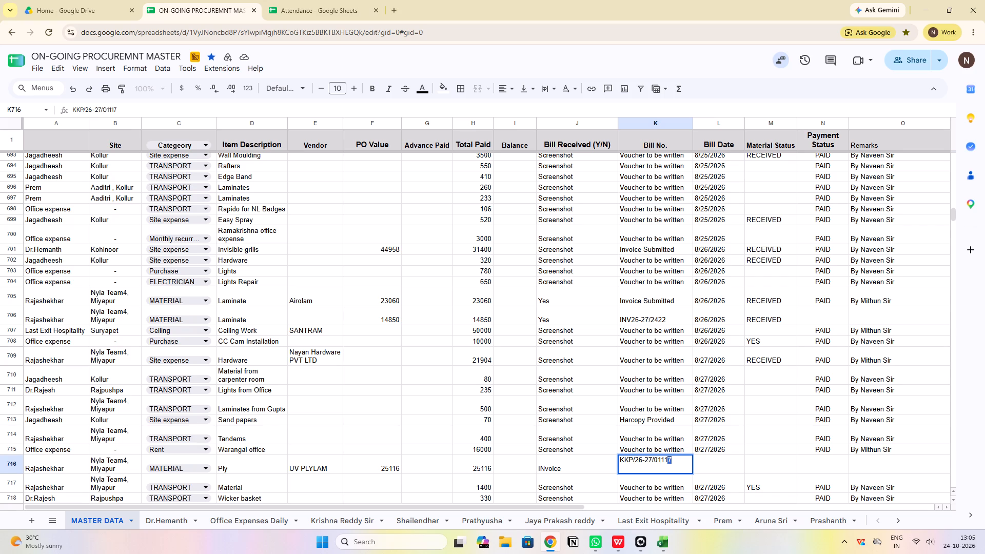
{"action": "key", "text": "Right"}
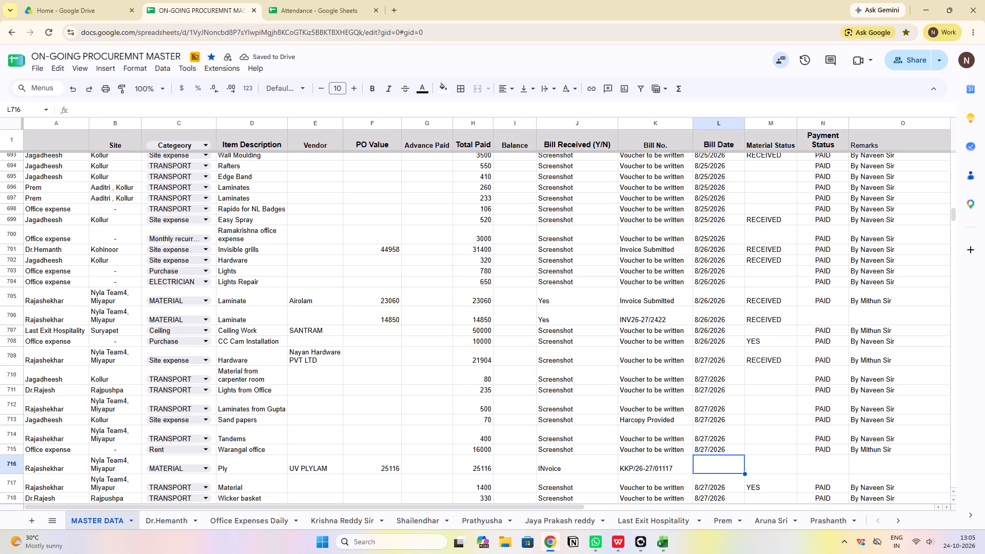
Enter 8/27/2026 as the bill date in row 716 and return to the row's first cell.
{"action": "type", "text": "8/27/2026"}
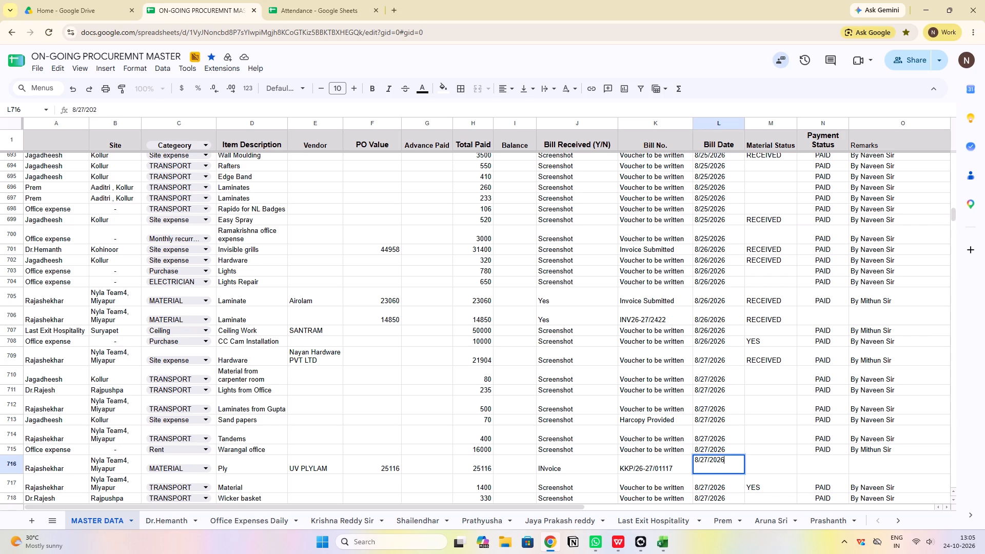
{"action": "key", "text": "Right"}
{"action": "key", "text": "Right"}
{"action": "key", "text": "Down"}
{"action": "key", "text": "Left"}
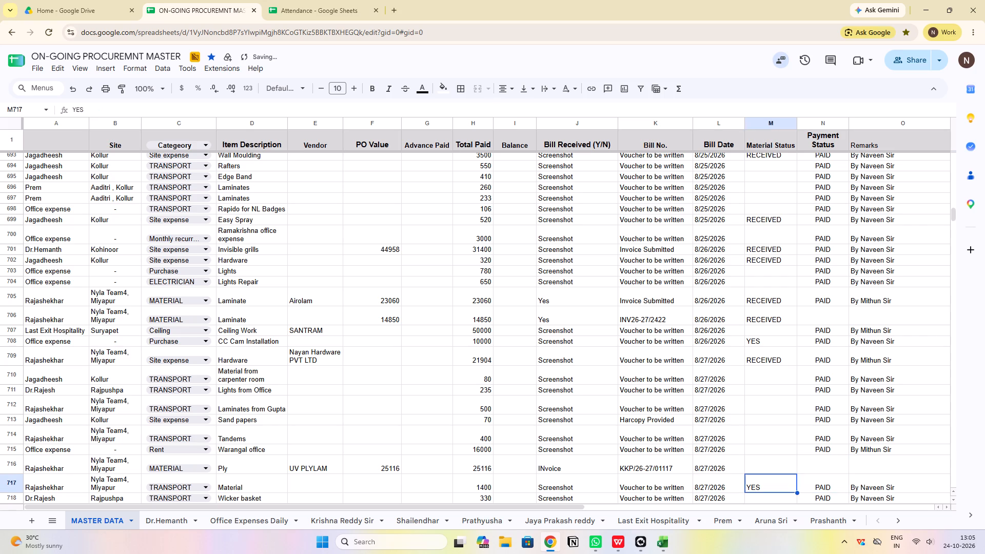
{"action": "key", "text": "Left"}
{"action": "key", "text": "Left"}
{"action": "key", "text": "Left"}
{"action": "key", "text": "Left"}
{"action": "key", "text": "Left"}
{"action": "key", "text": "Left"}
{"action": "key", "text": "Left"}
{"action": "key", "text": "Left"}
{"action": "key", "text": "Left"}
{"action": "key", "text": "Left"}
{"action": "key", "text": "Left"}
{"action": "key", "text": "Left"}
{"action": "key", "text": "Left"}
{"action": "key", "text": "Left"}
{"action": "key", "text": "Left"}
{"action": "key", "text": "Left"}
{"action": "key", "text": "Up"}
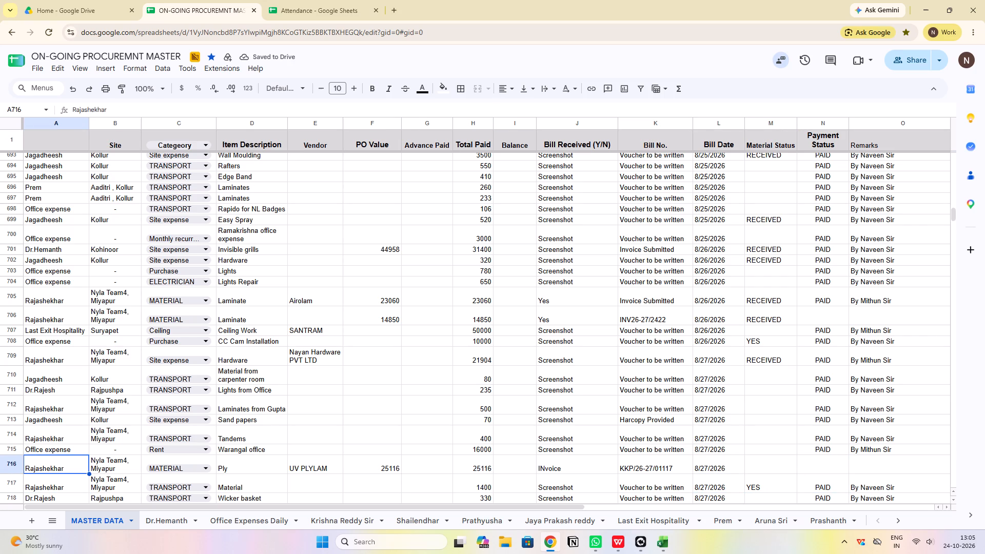